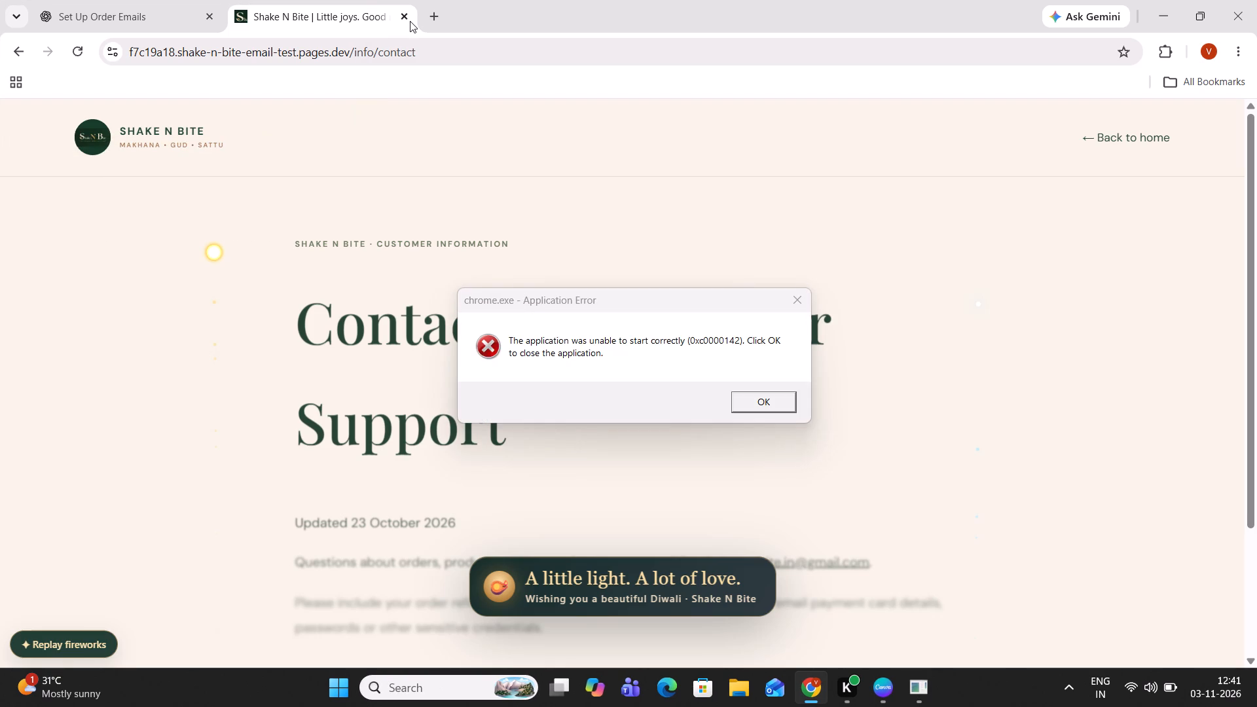
Dismiss the chrome.exe application error dialog.
click(745, 401)
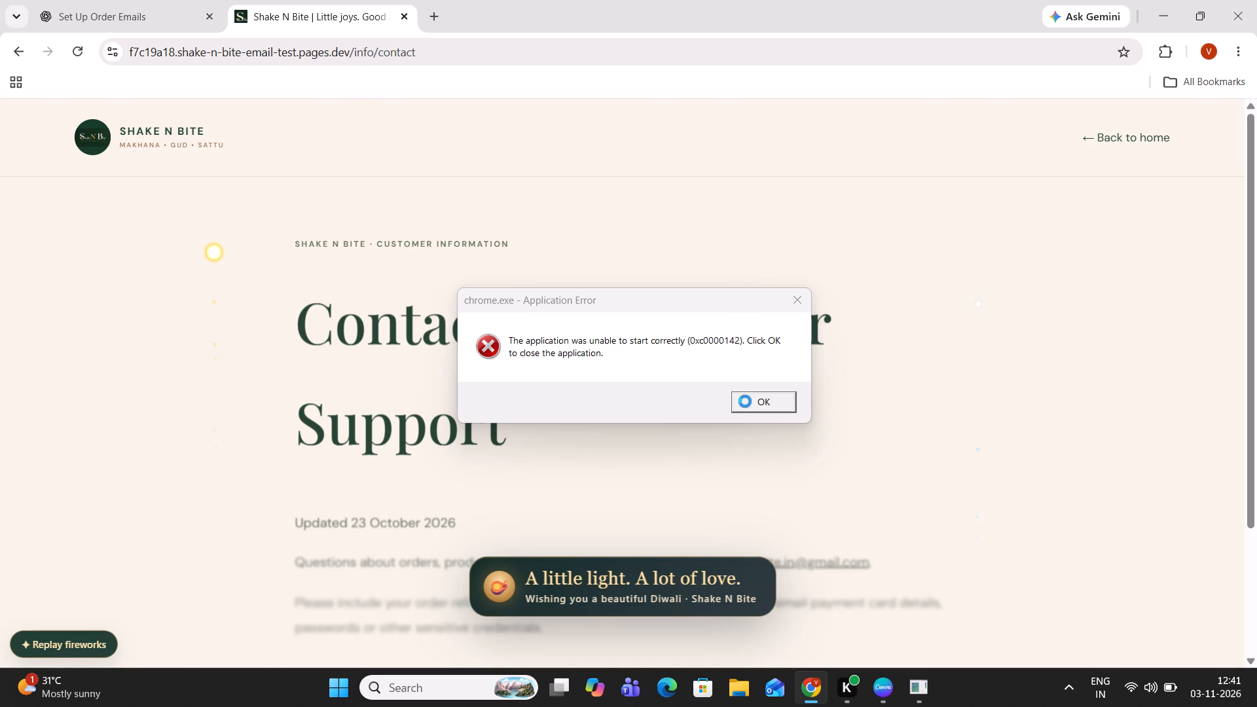
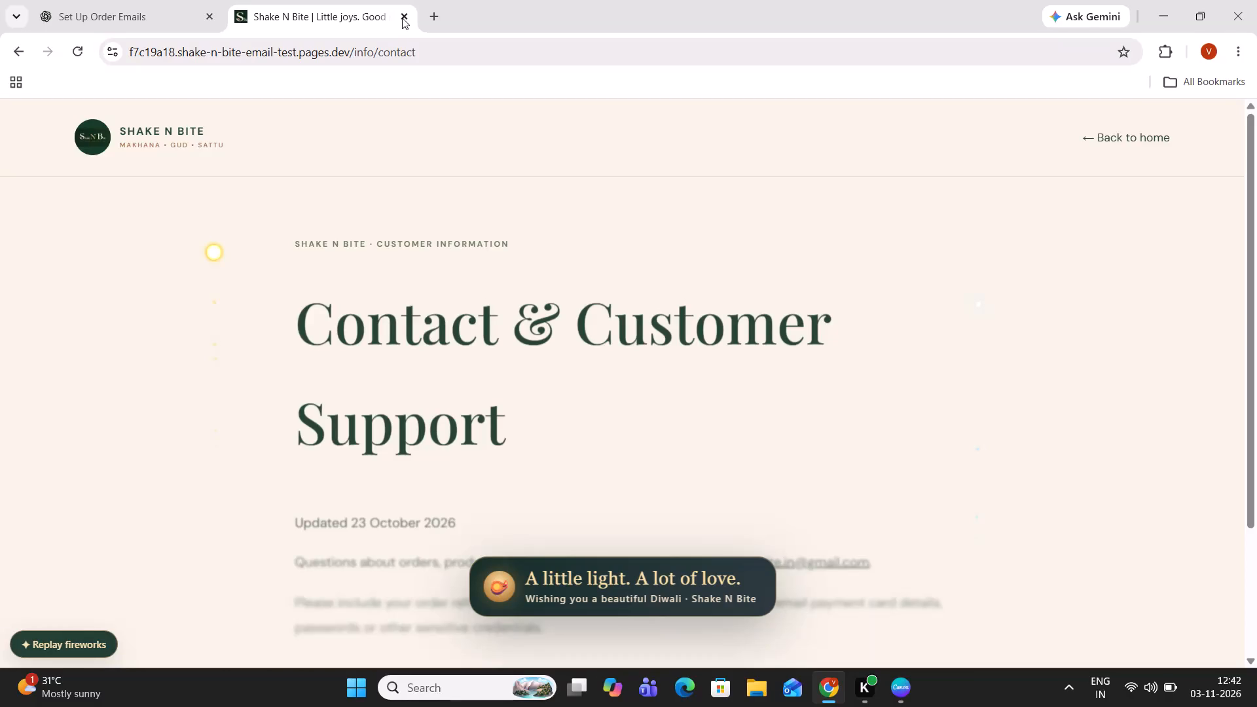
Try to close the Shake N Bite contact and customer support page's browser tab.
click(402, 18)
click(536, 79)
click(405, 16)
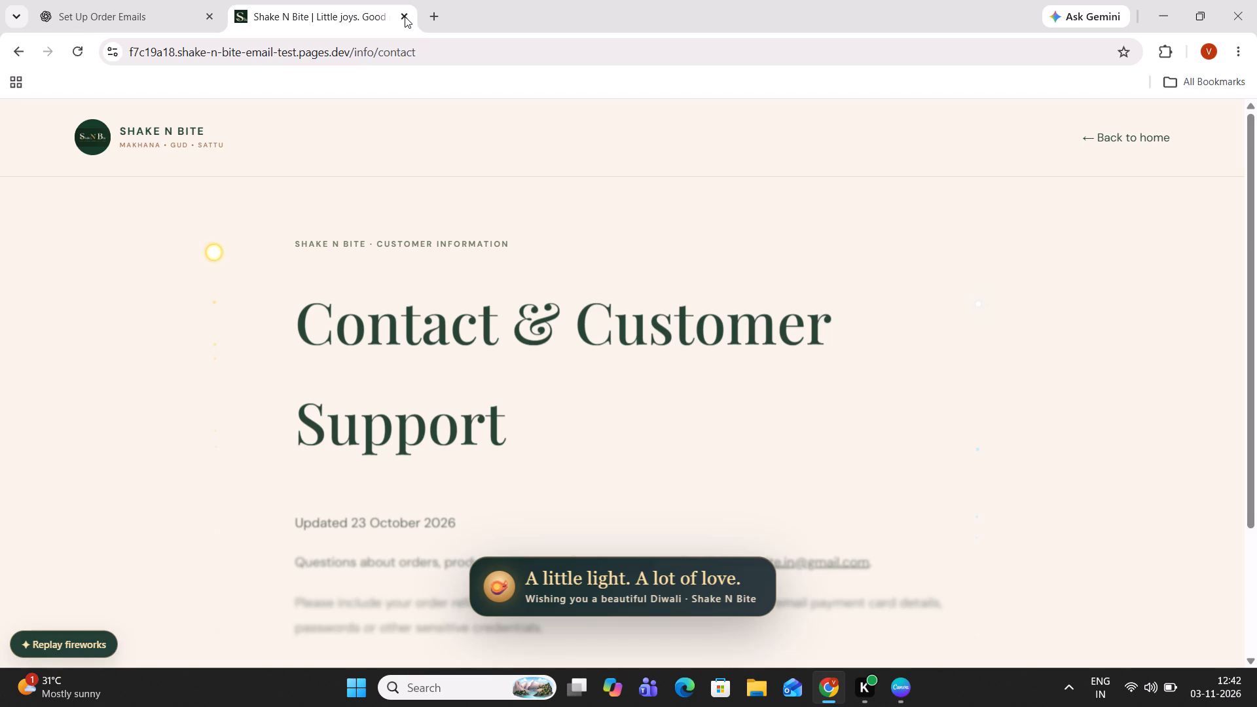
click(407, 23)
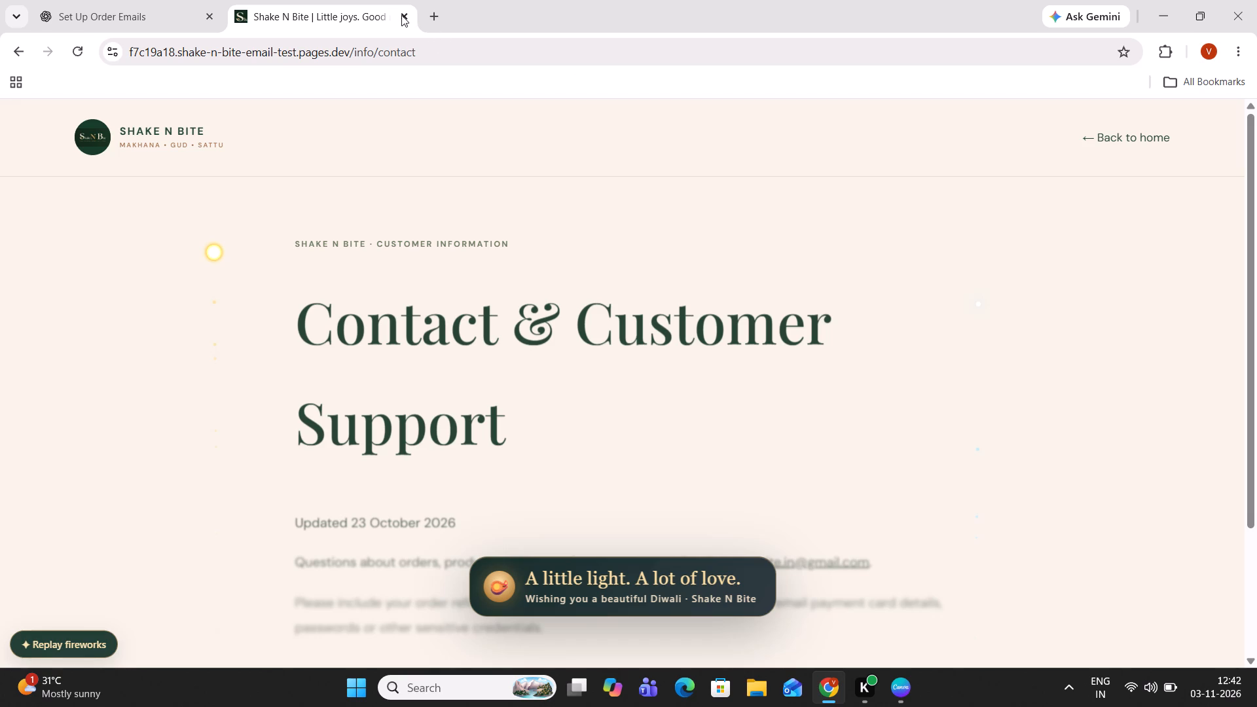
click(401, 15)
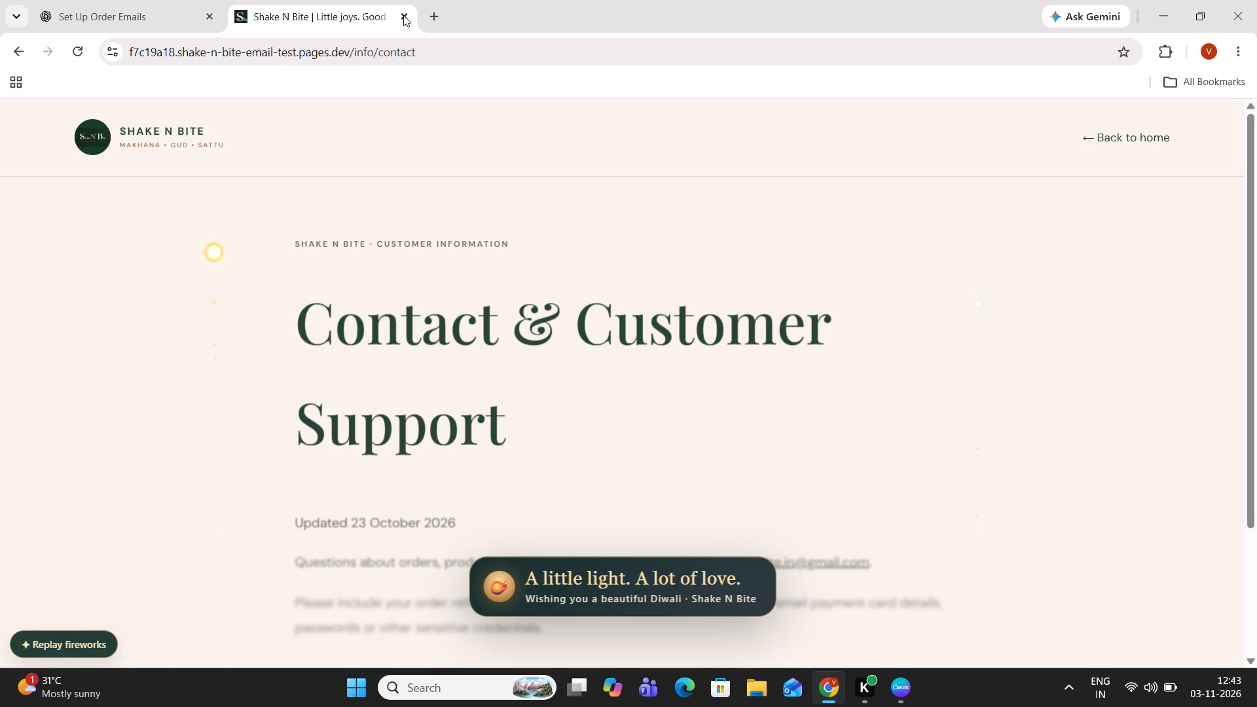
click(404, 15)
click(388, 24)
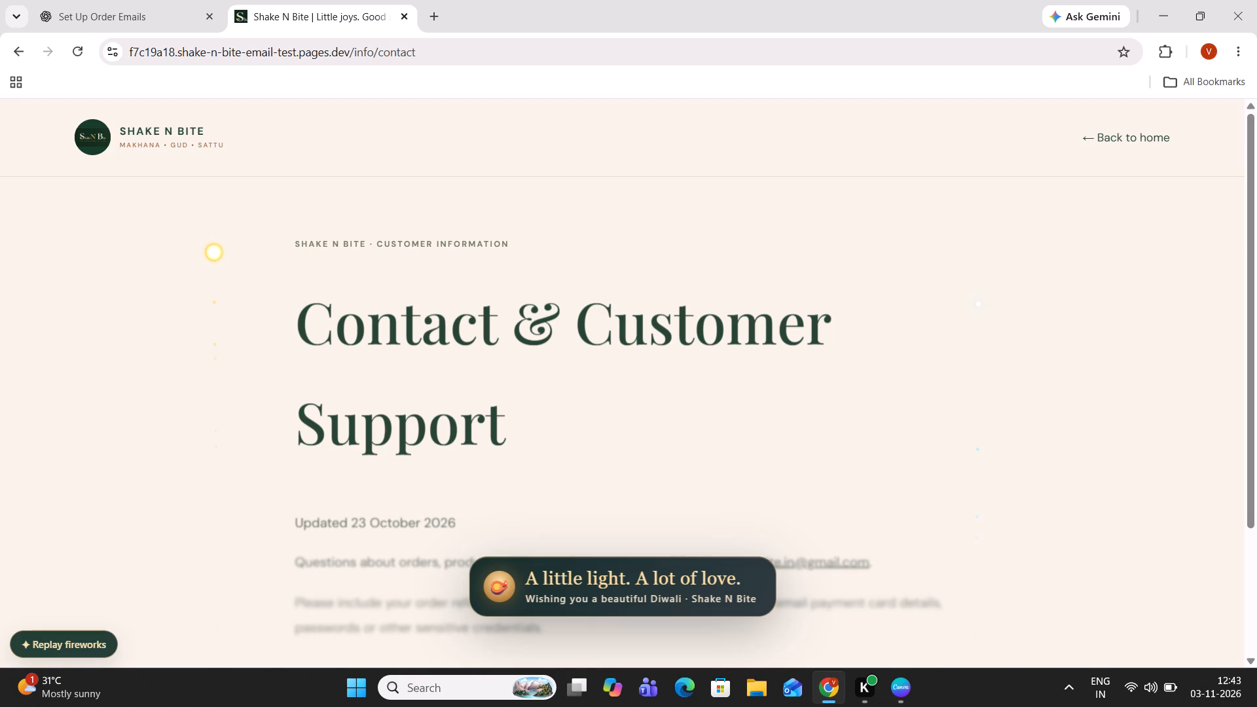
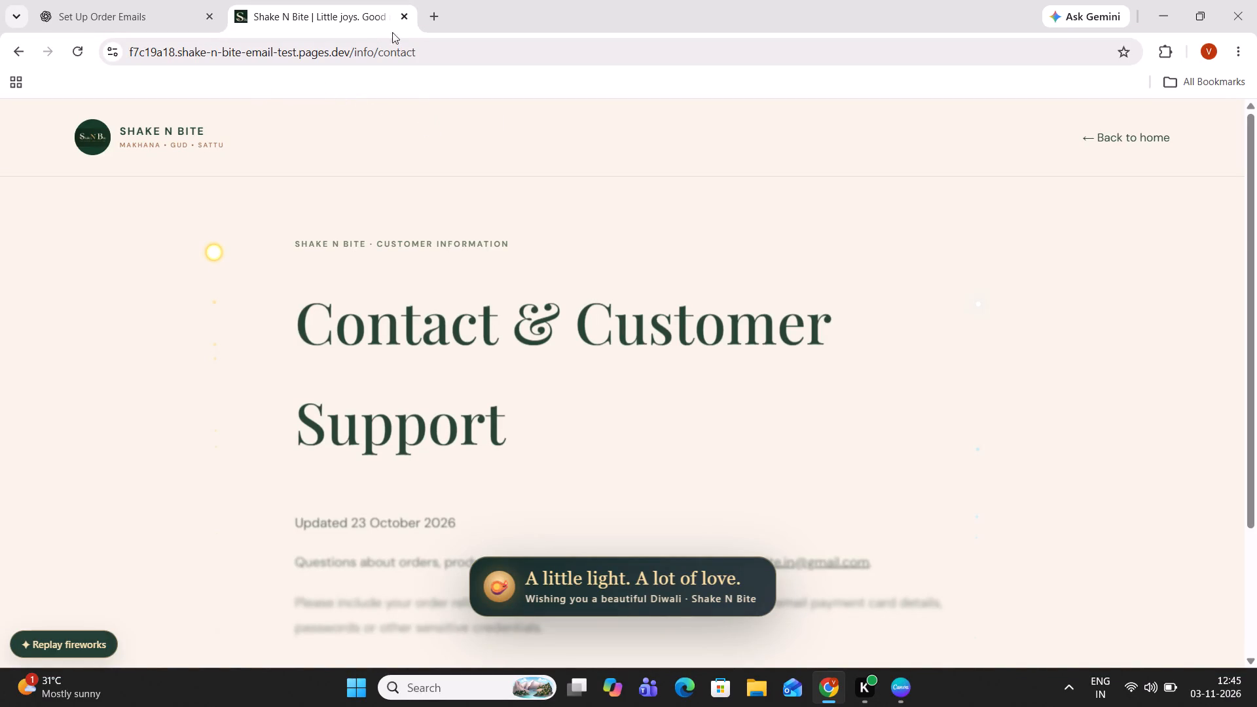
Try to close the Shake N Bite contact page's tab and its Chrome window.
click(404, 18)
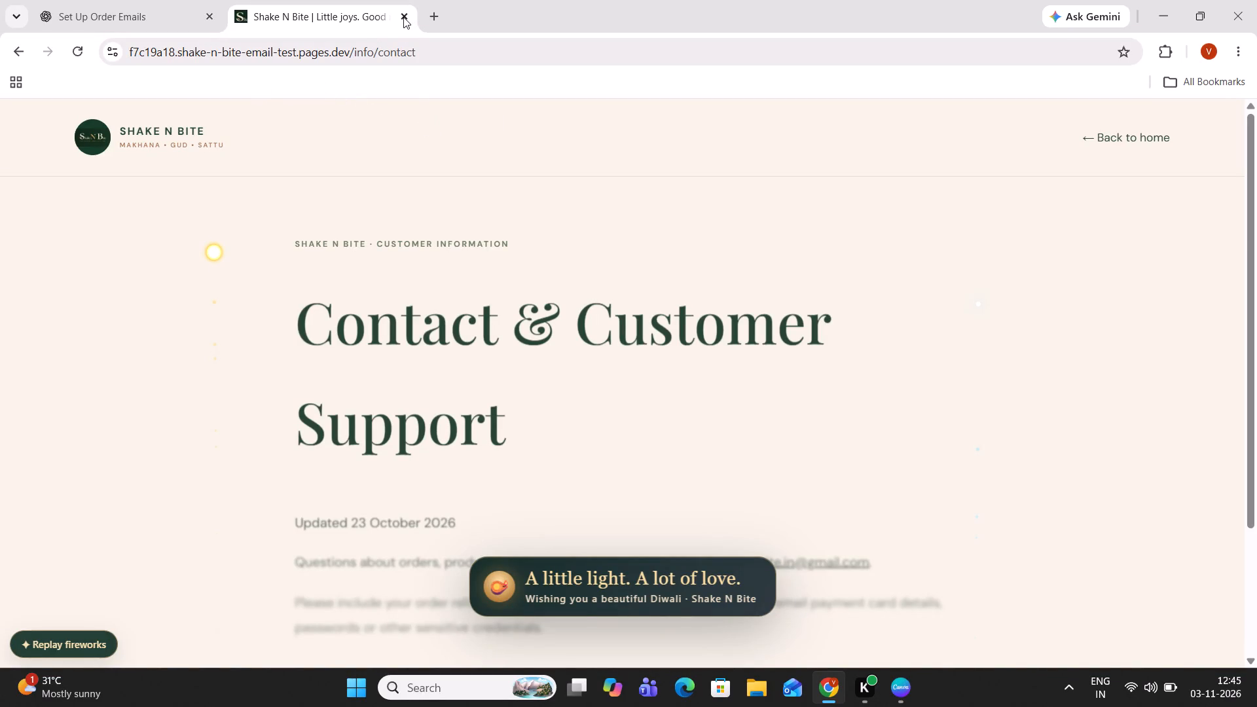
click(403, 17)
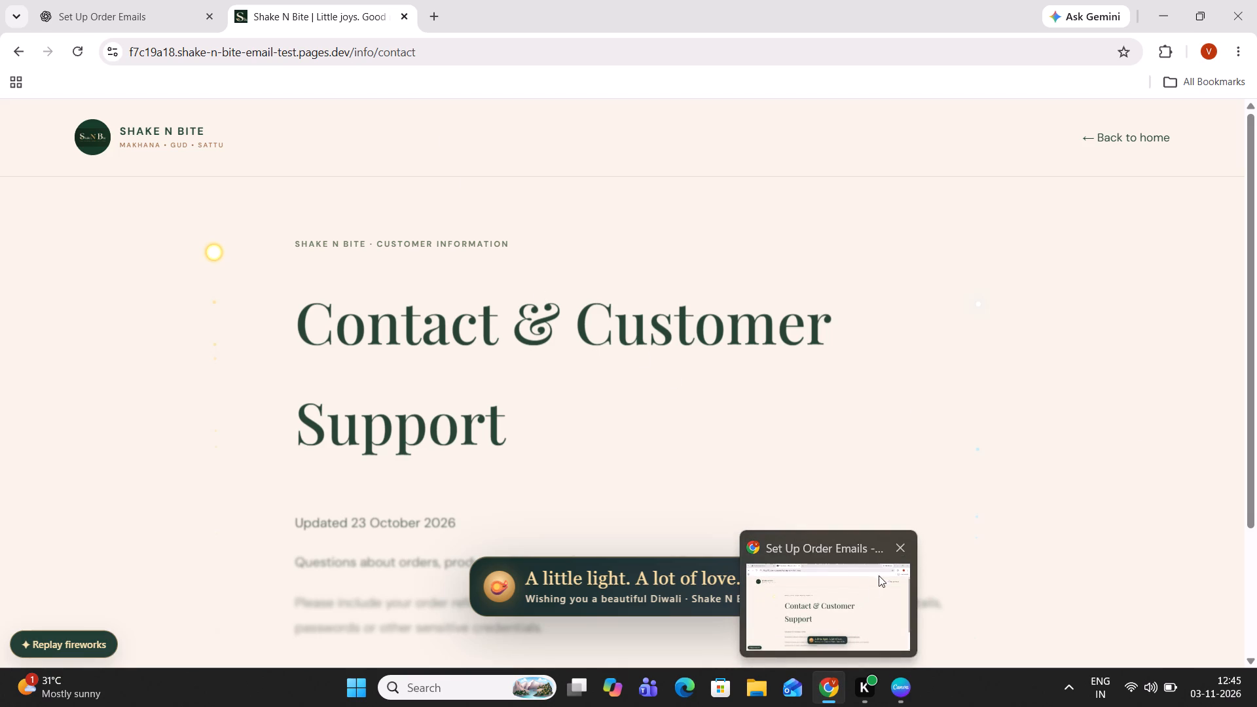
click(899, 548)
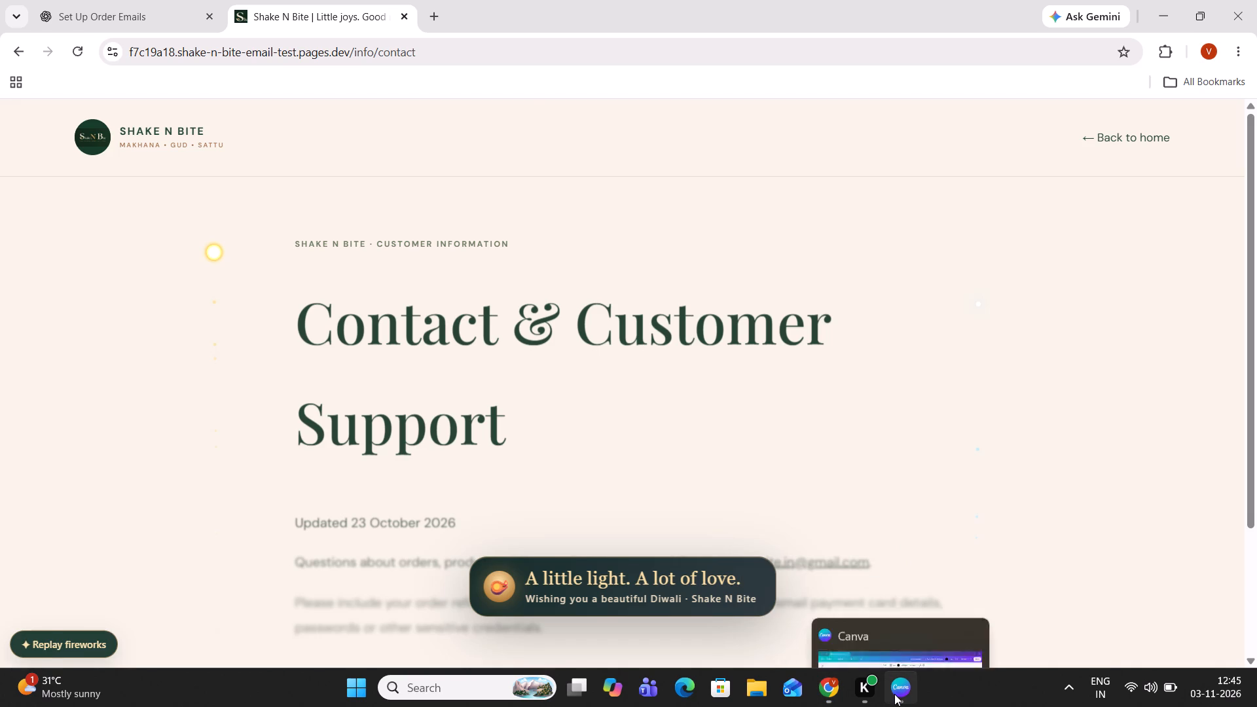
Switch to the SHAKE N BITE presentation in Canva and underline the ABOUT US heading on page 3.
click(894, 694)
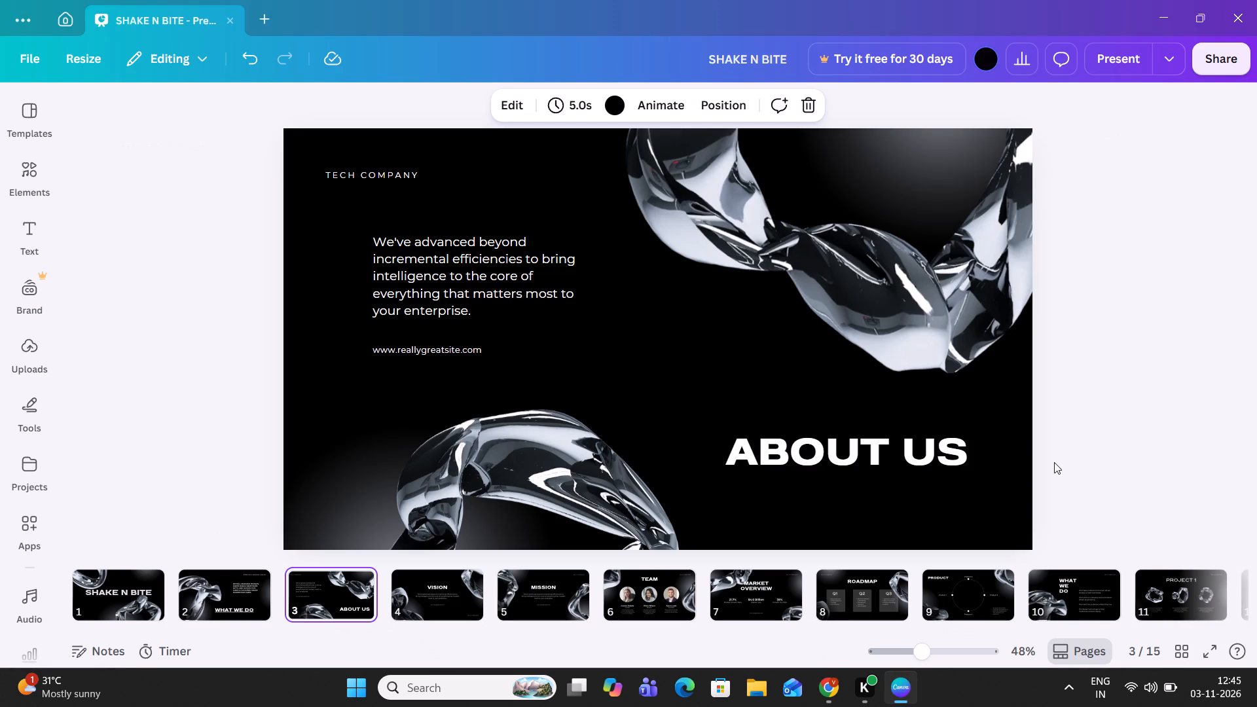
click(1054, 462)
click(852, 446)
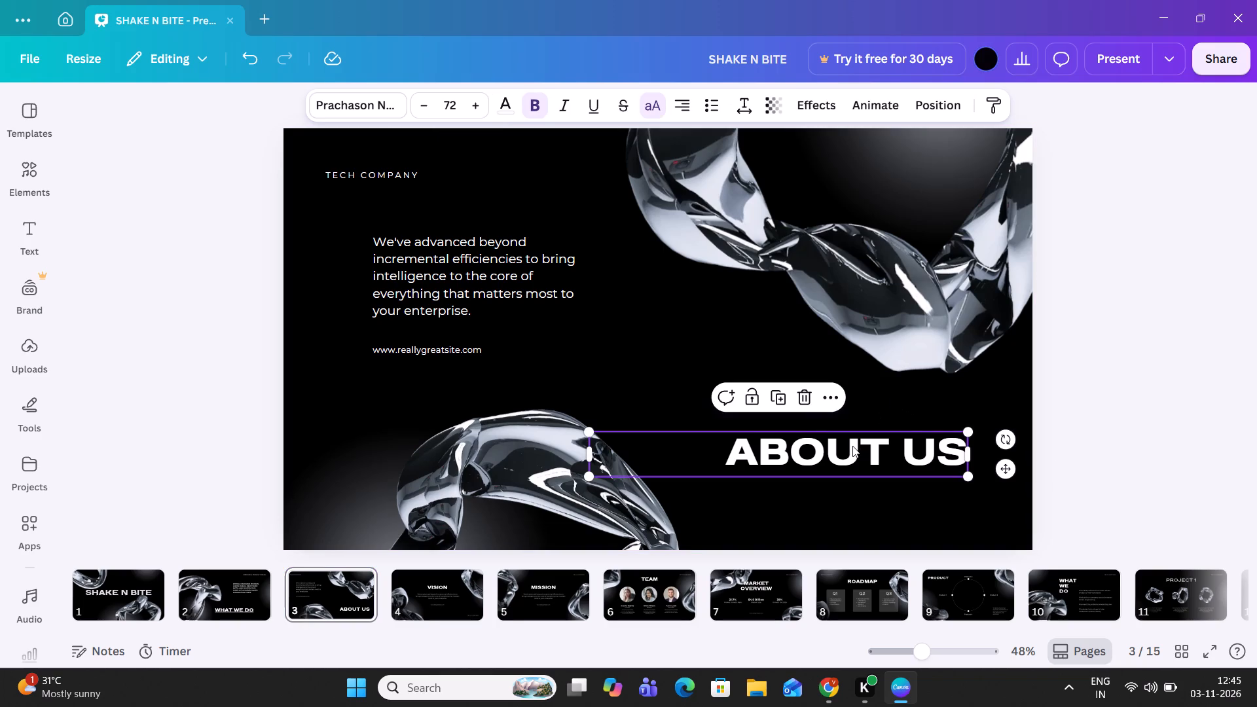
click(594, 111)
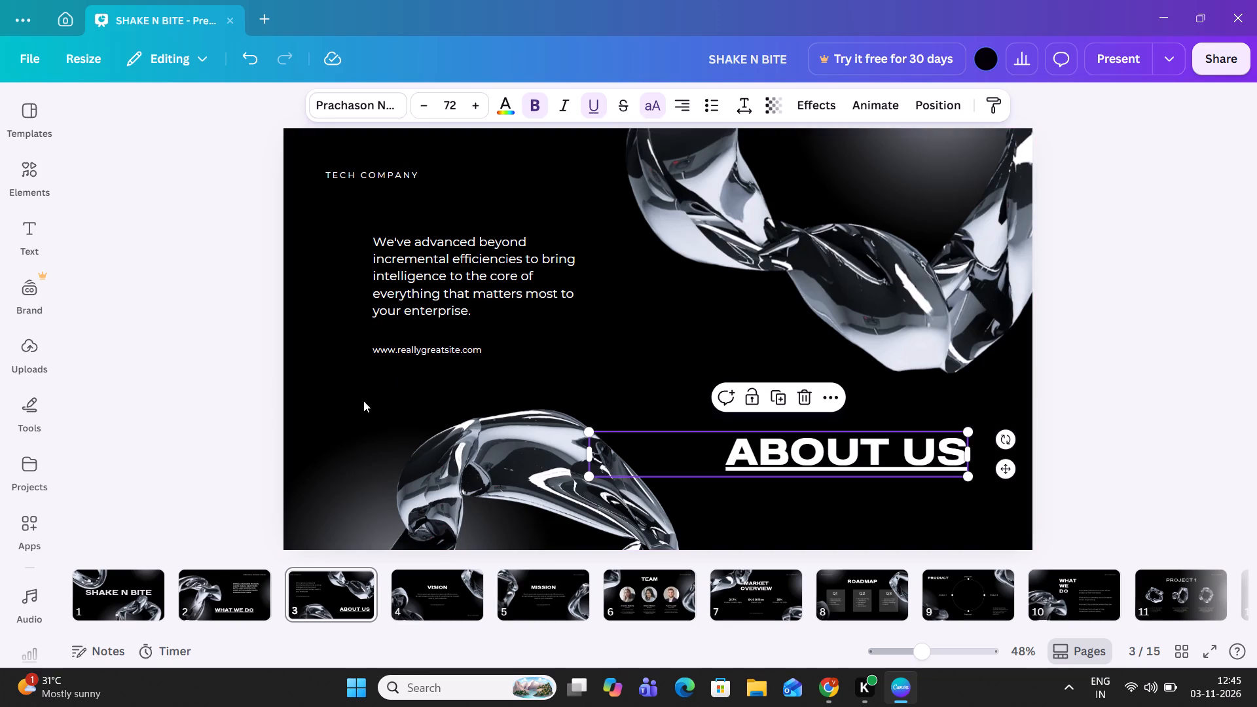
click(239, 405)
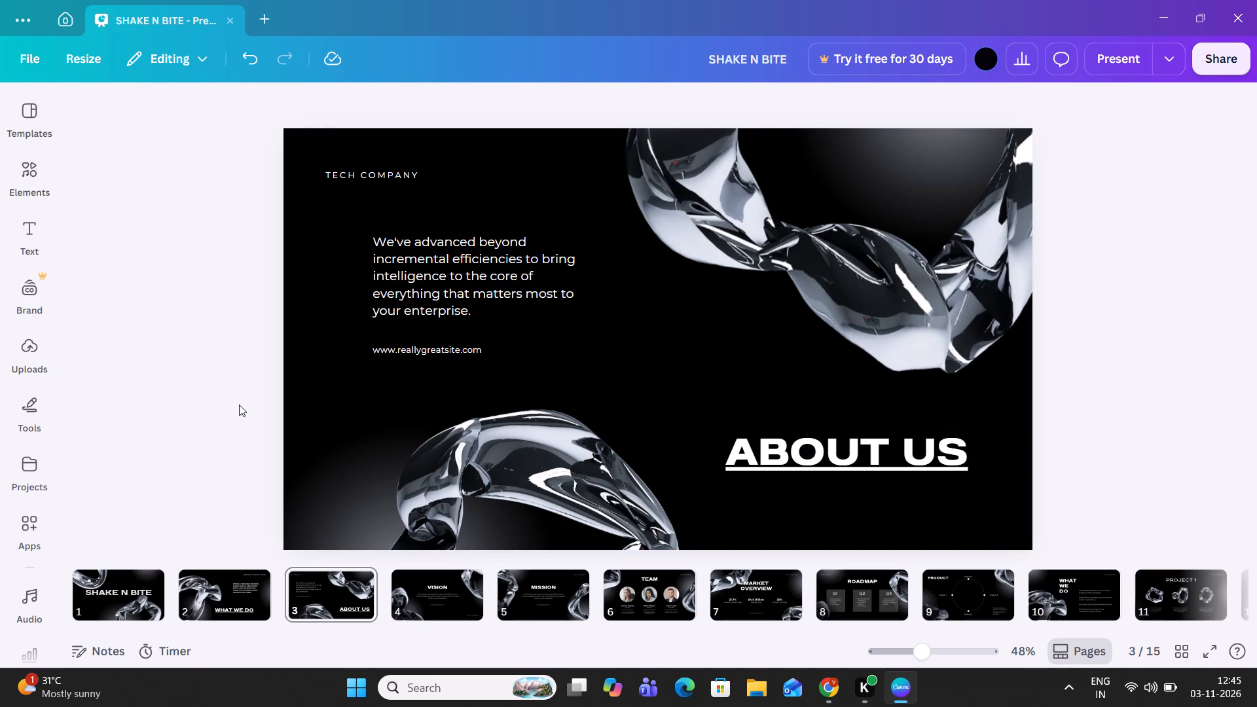
click(412, 346)
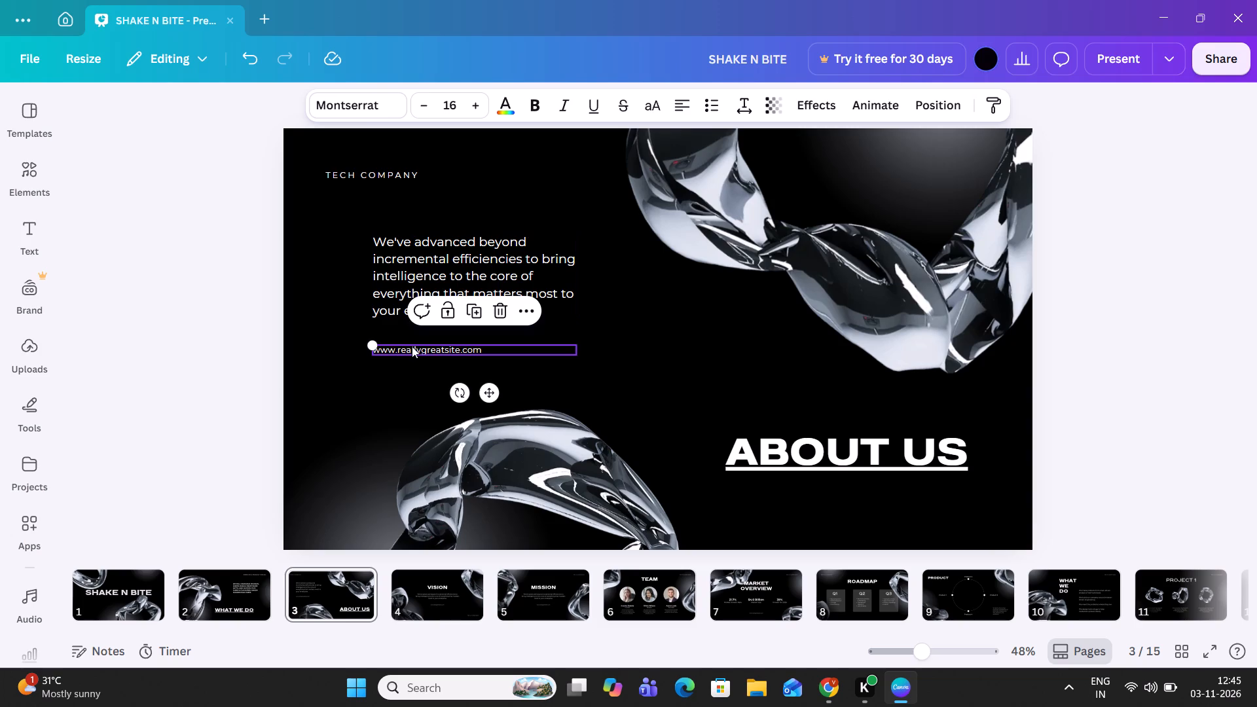
key(Delete)
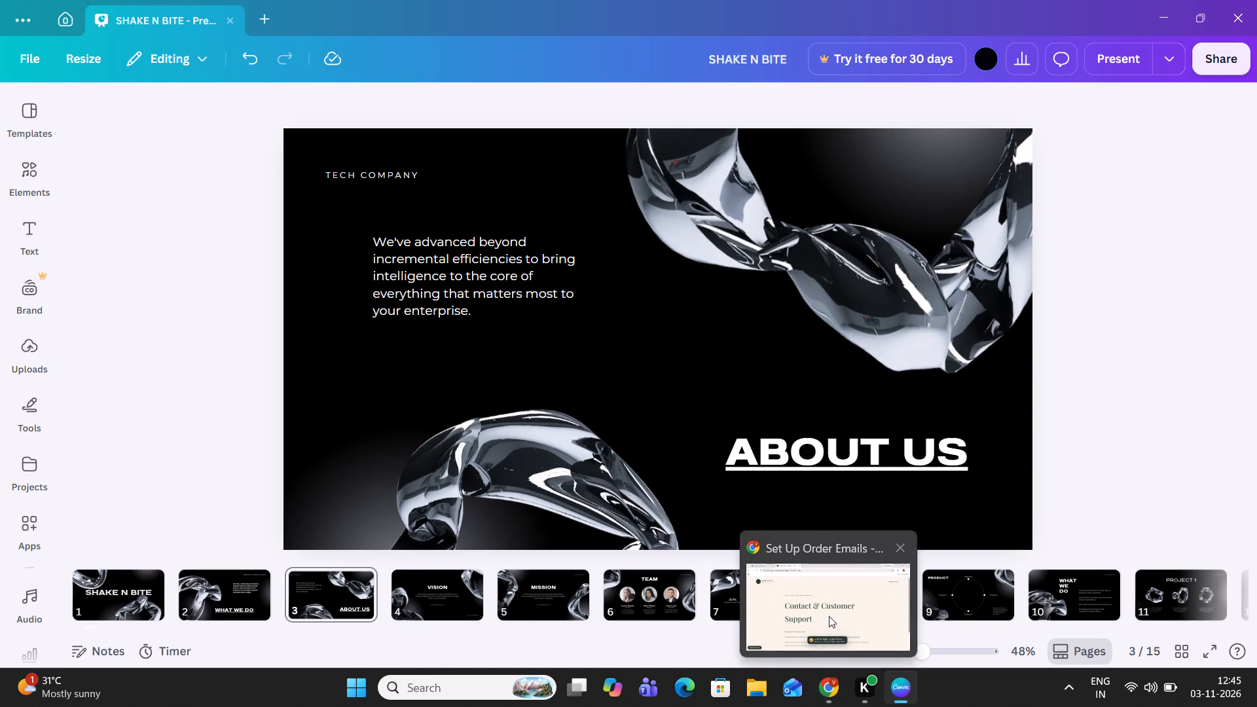
Close the Chrome window holding the Set Up Order Emails and Shake N Bite tabs.
click(902, 545)
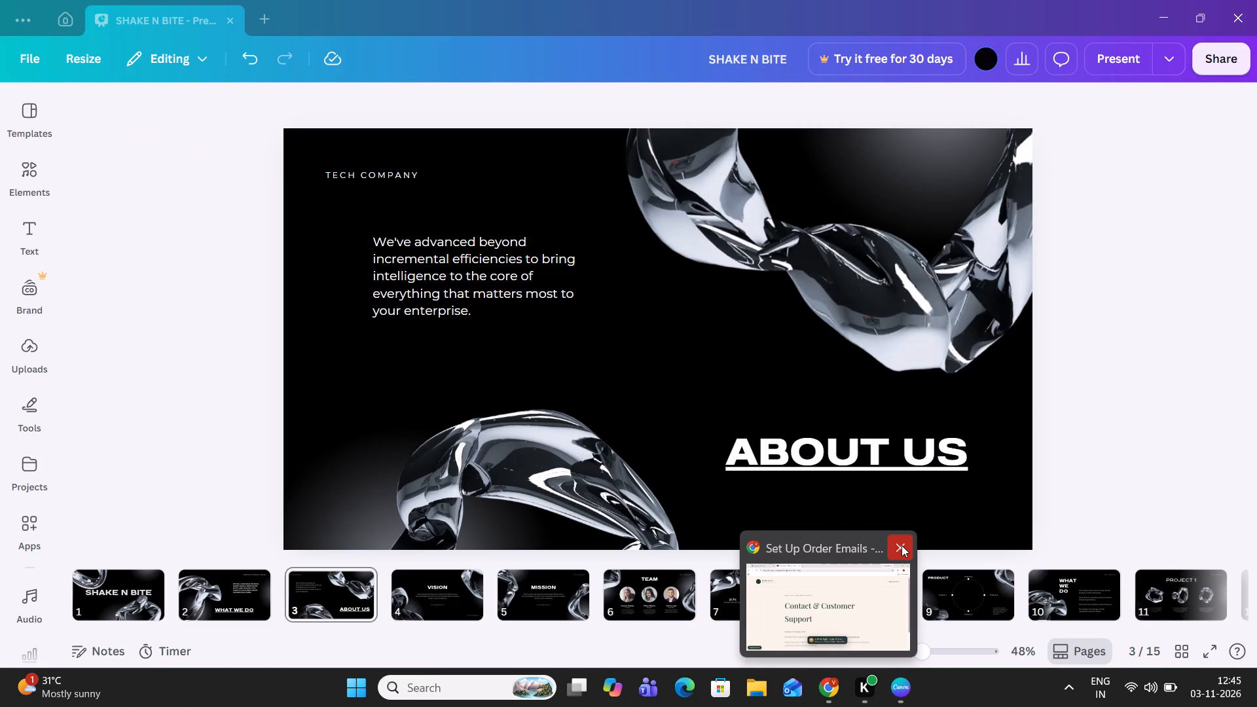
click(902, 545)
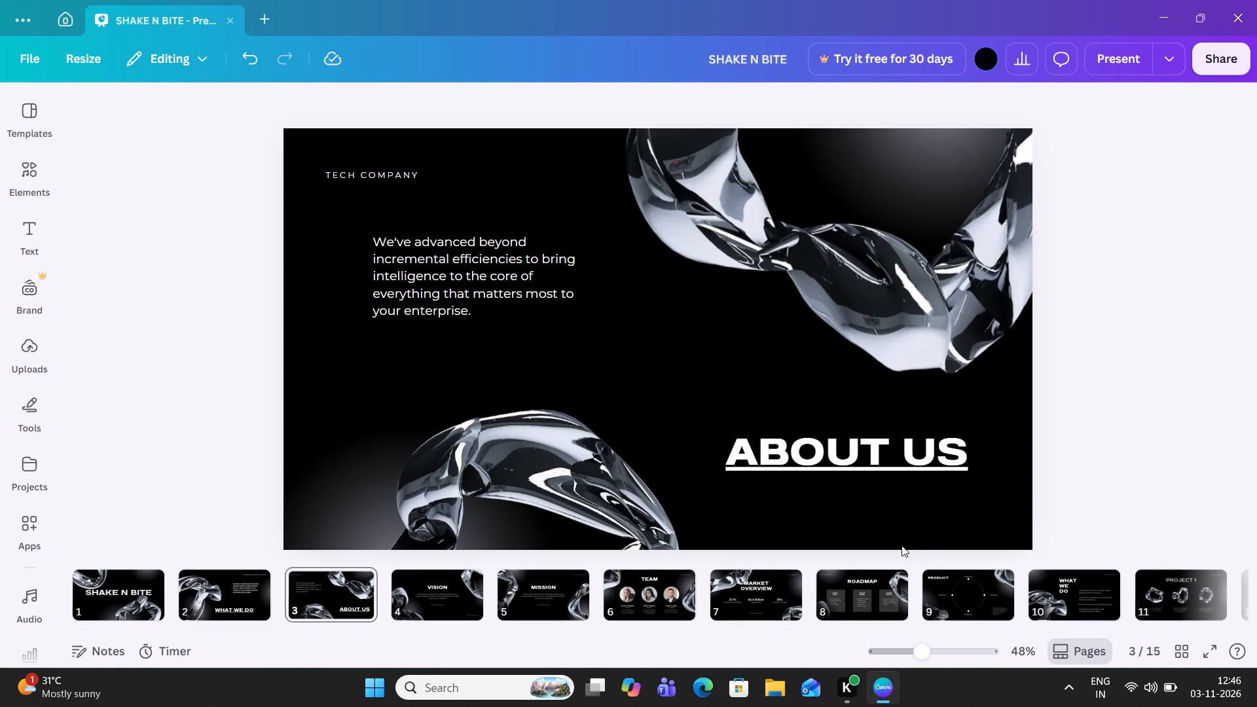
On the Market Overview slide, page 7, replace the Market Size figure with "500 CR.".
click(738, 585)
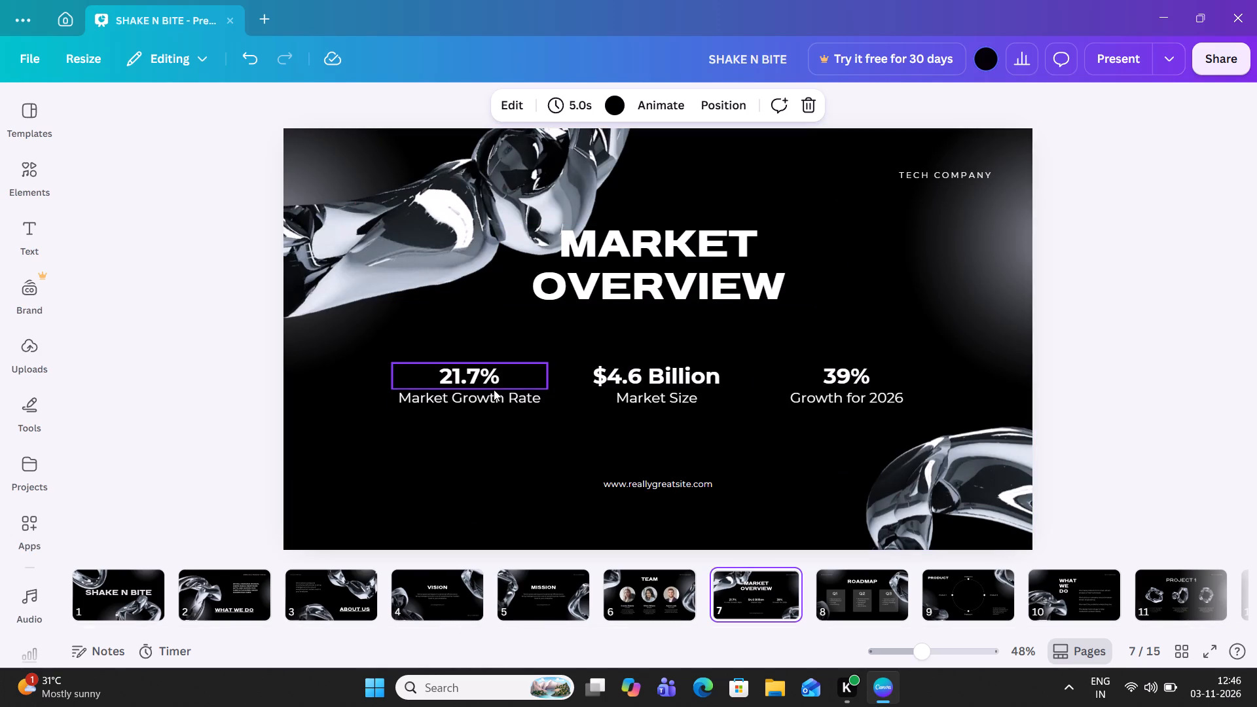
double_click(669, 374)
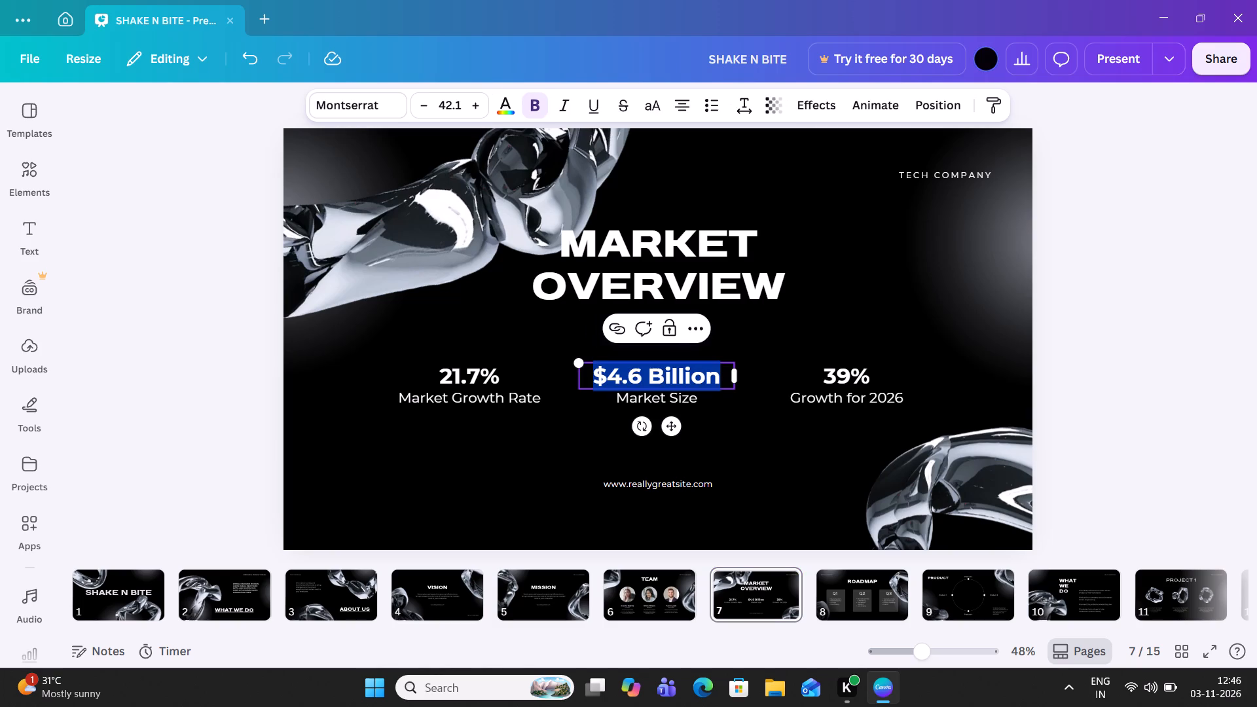
key(Left)
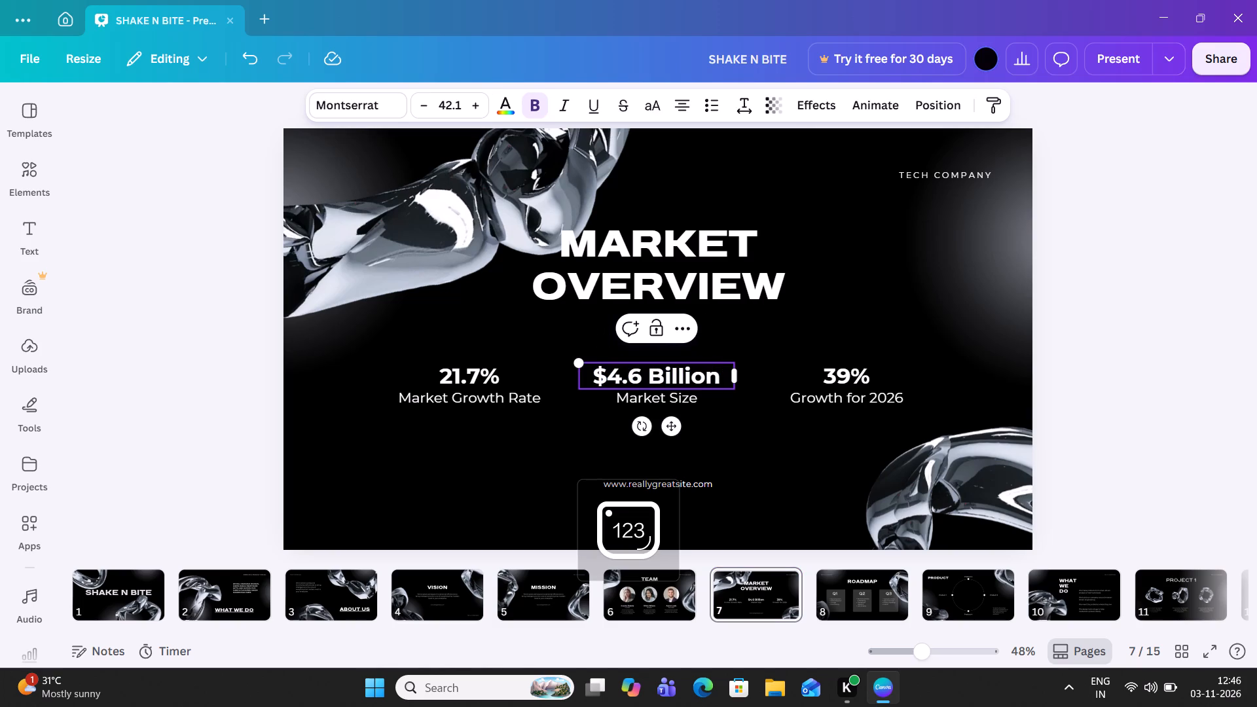
double_click(669, 374)
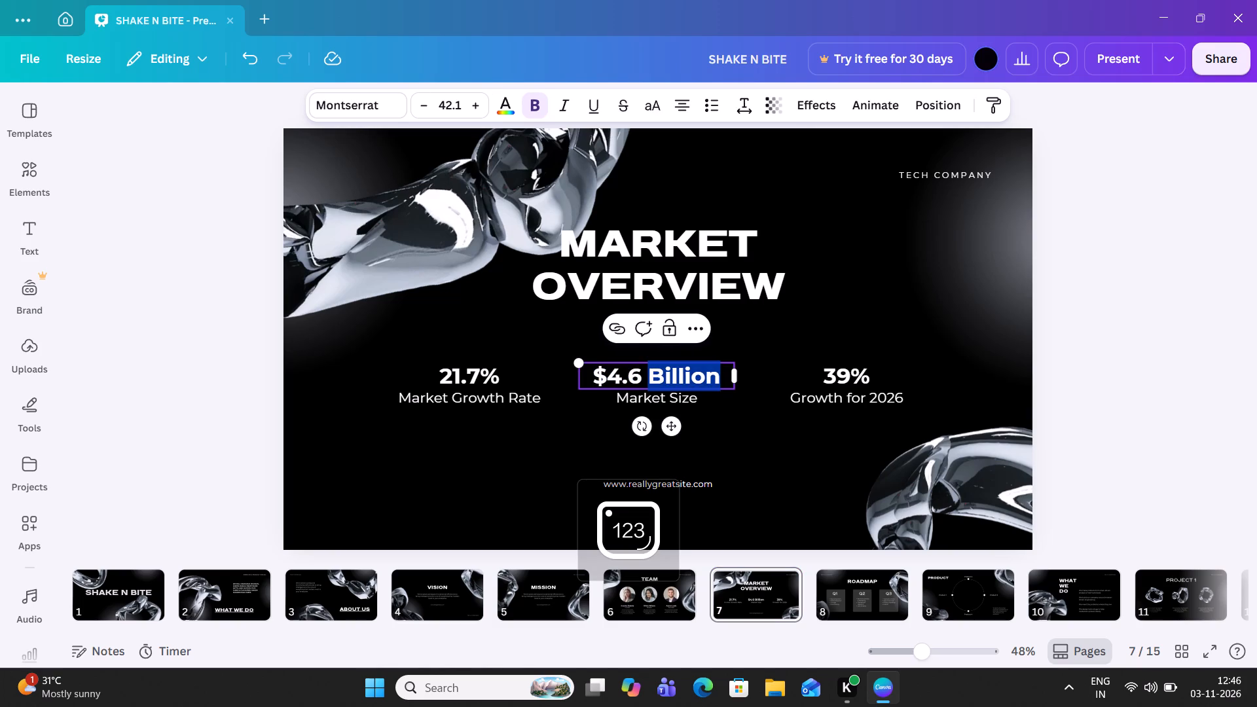
key(BackSpace)
key(BackSpace)
key(BackSpace)
key(BackSpace)
key(BackSpace)
key(BackSpace)
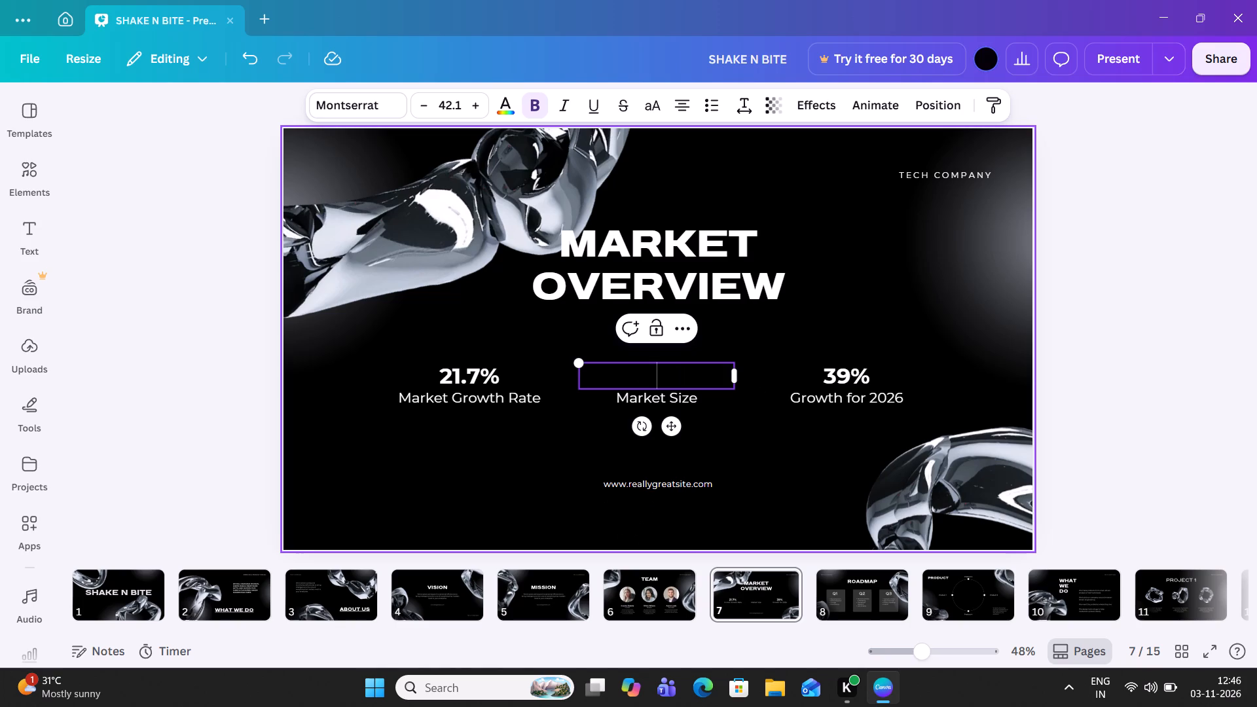
text(500)
key(space)
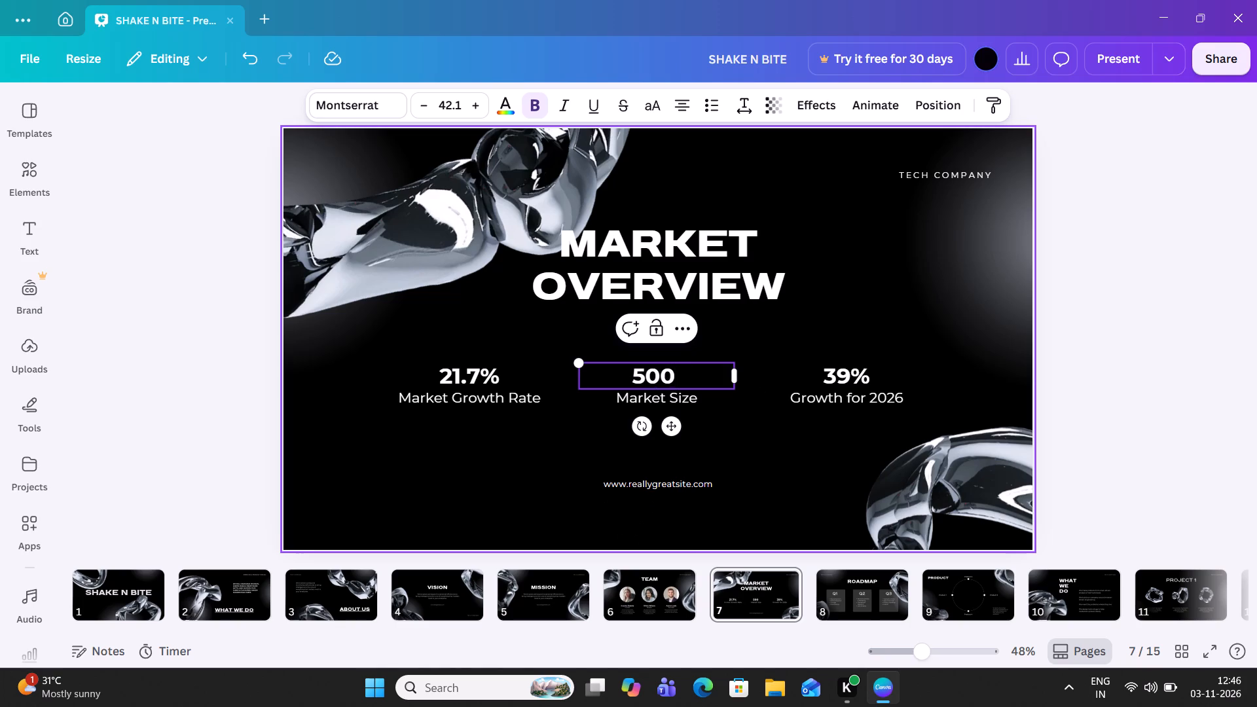
key(shift+c)
key(shift+r)
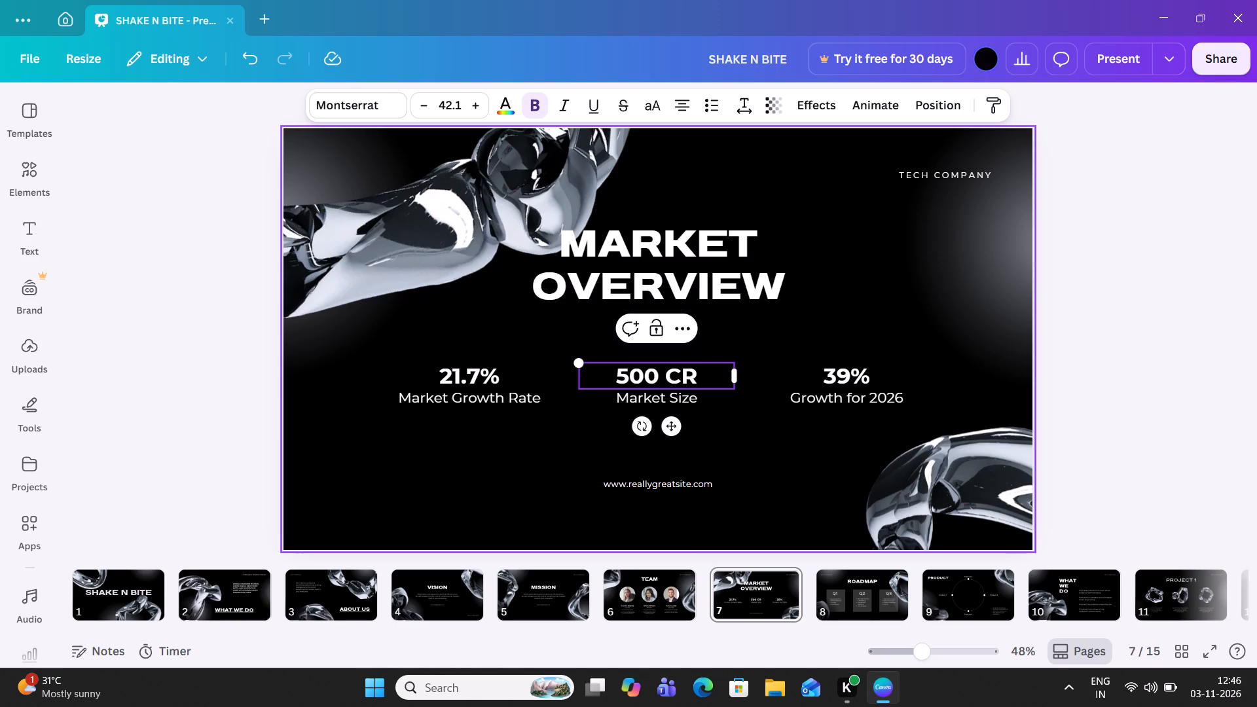
key(period)
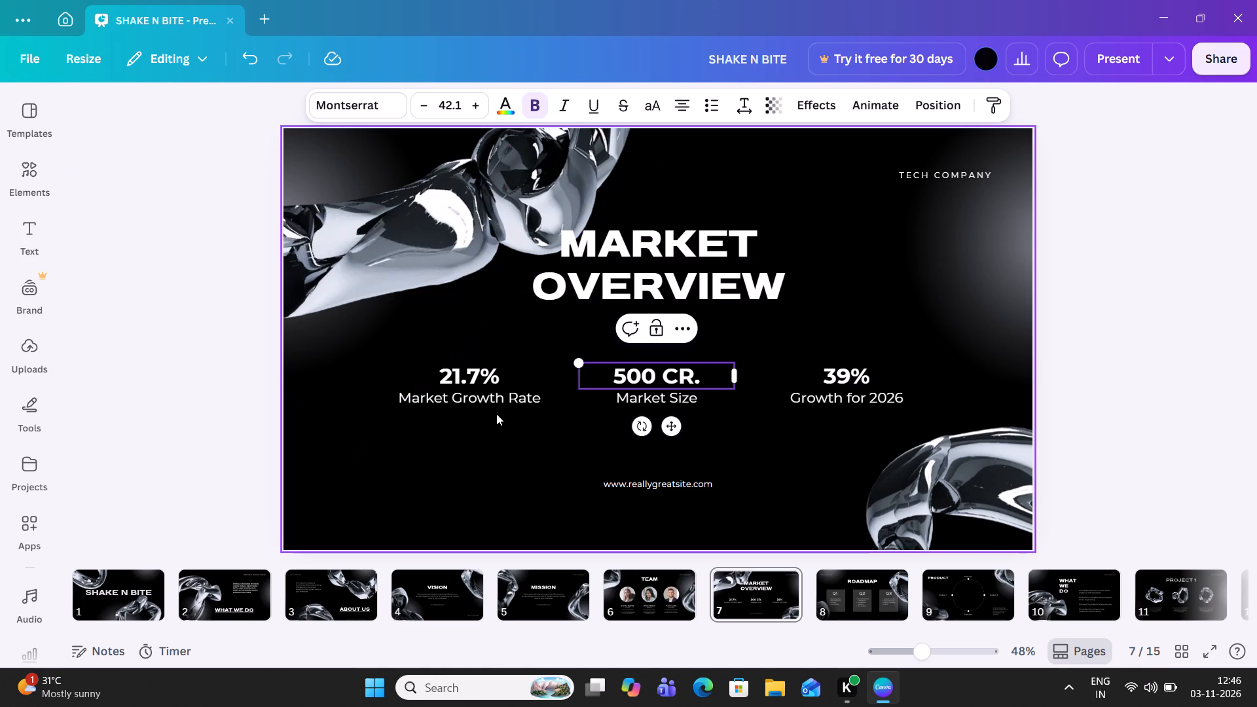
Change the Market Growth Rate figure on page 7 to 15%.
double_click(475, 372)
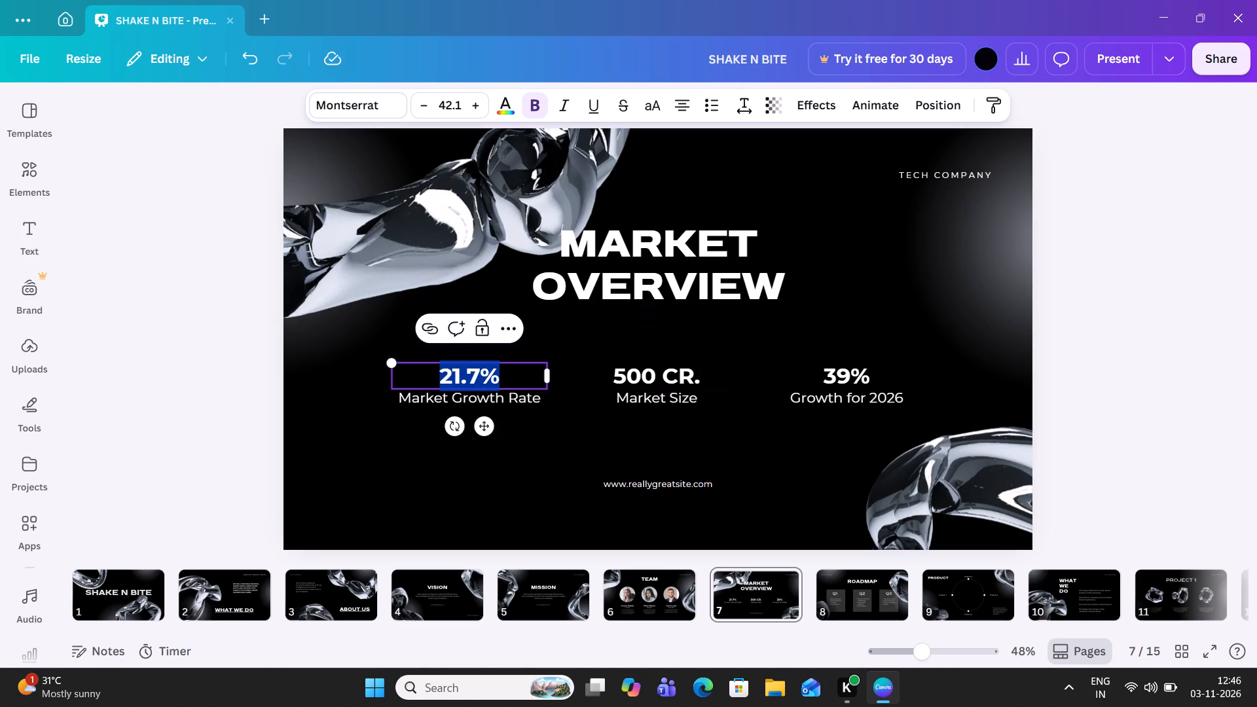
click(480, 373)
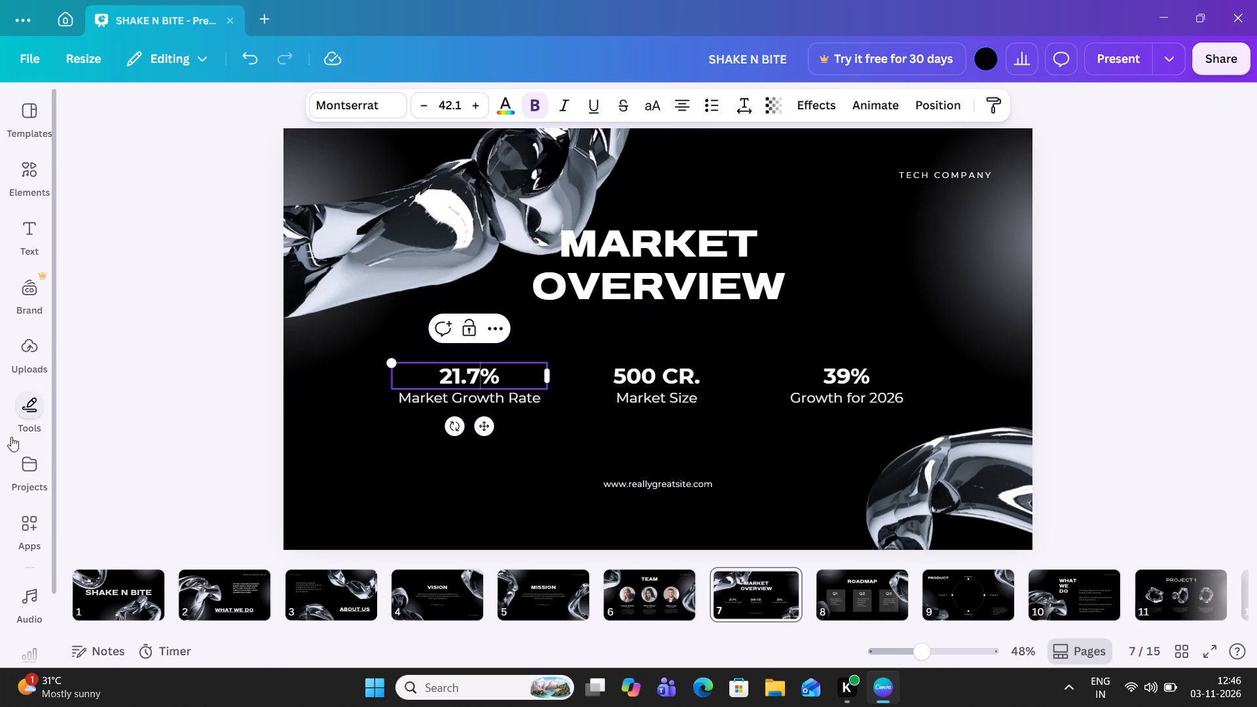
key(BackSpace)
key(BackSpace)
key(BackSpace)
key(BackSpace)
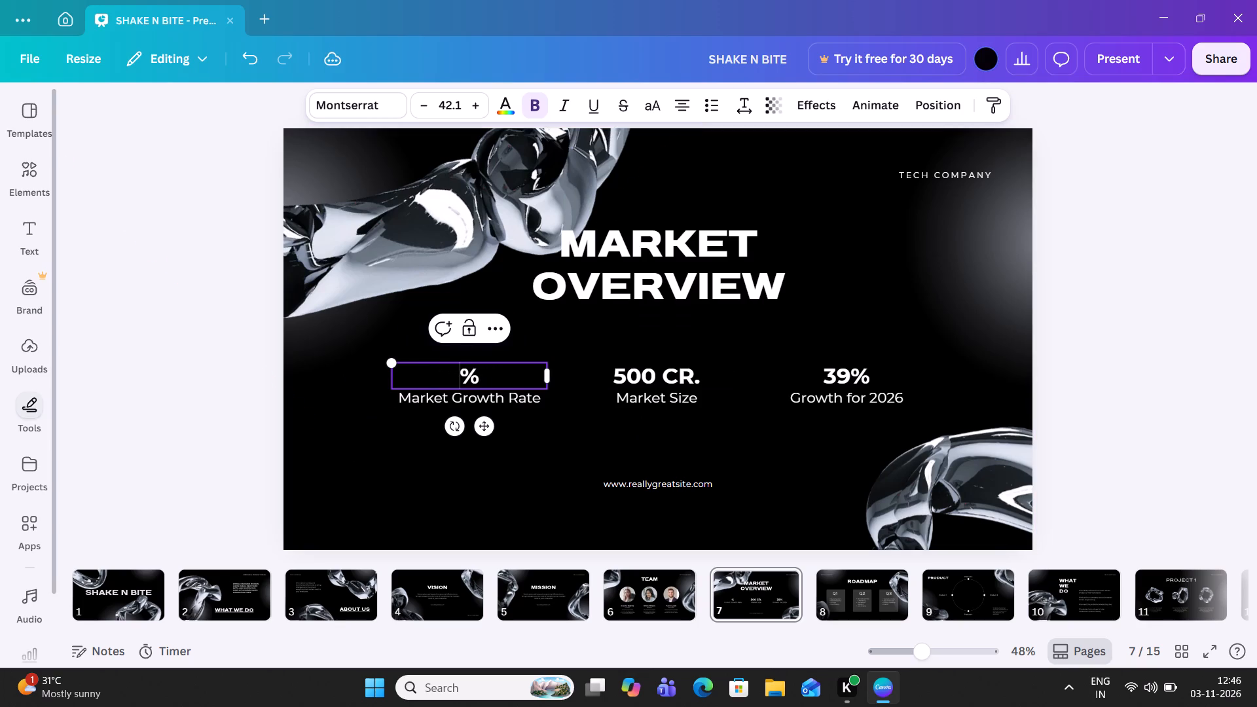
text(15)
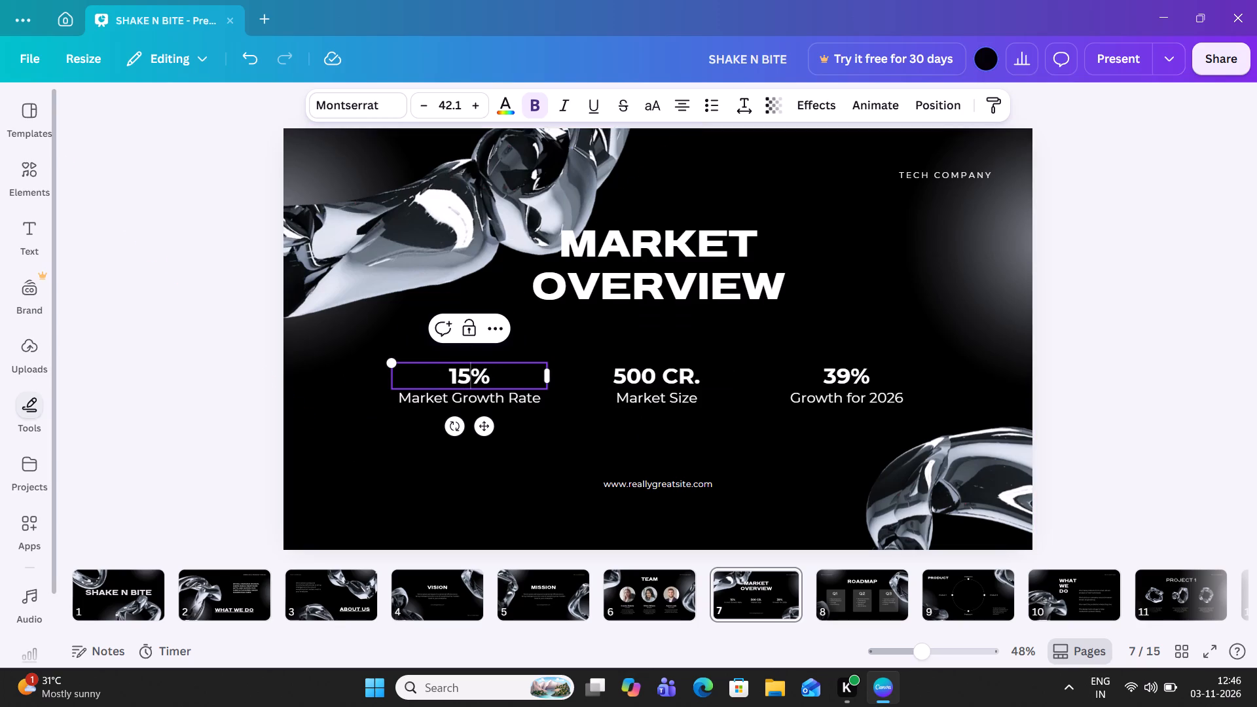
Change the Growth for 2026 figure on page 7 to 23%.
double_click(847, 378)
click(847, 378)
click(847, 378)
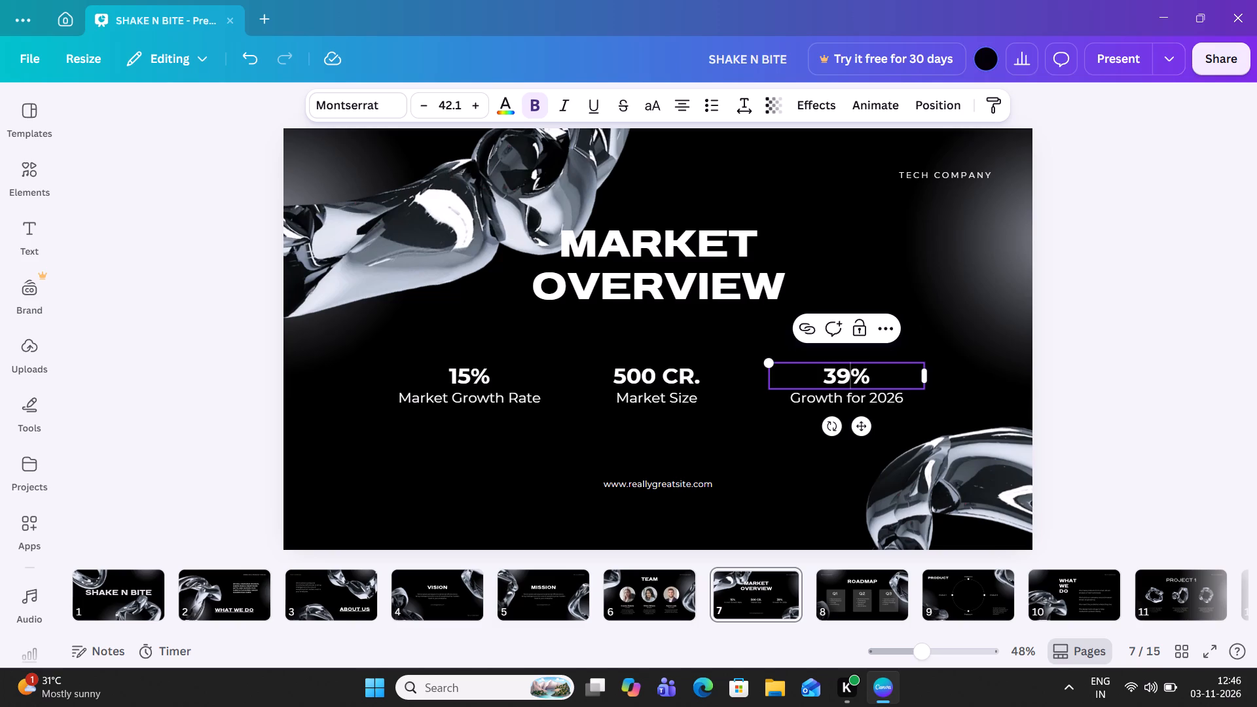
key(BackSpace)
key(BackSpace)
key(2)
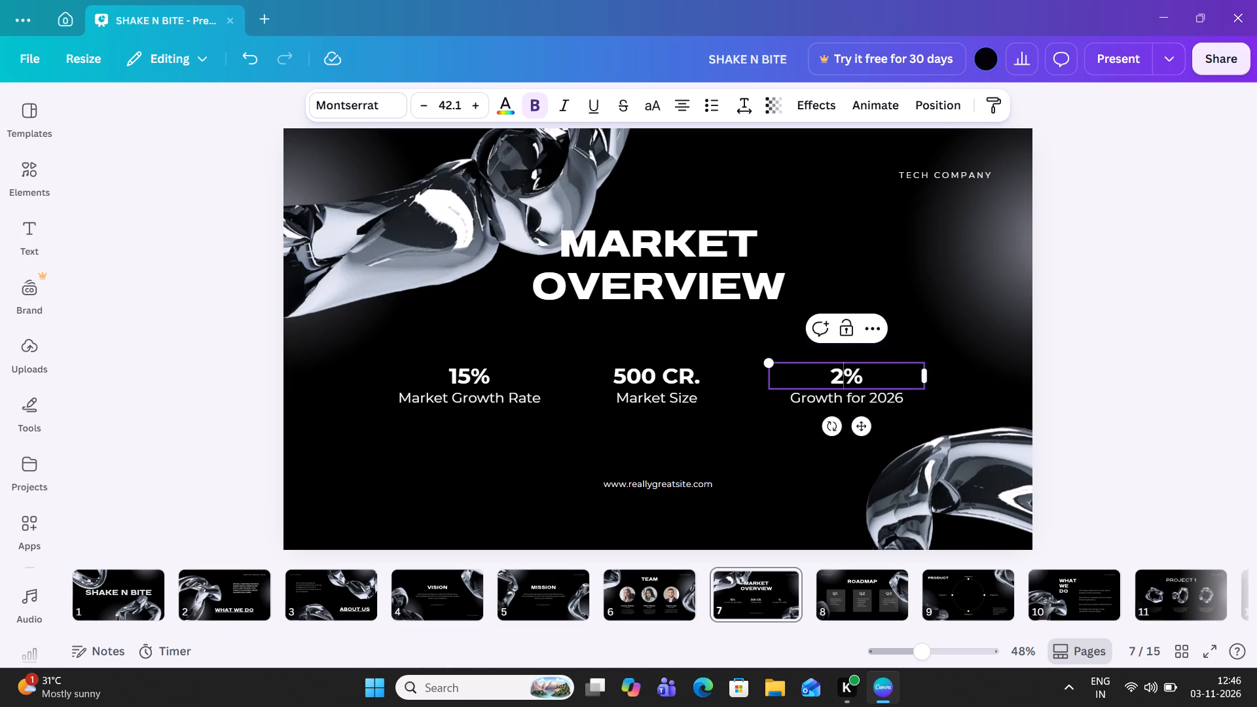
key(3)
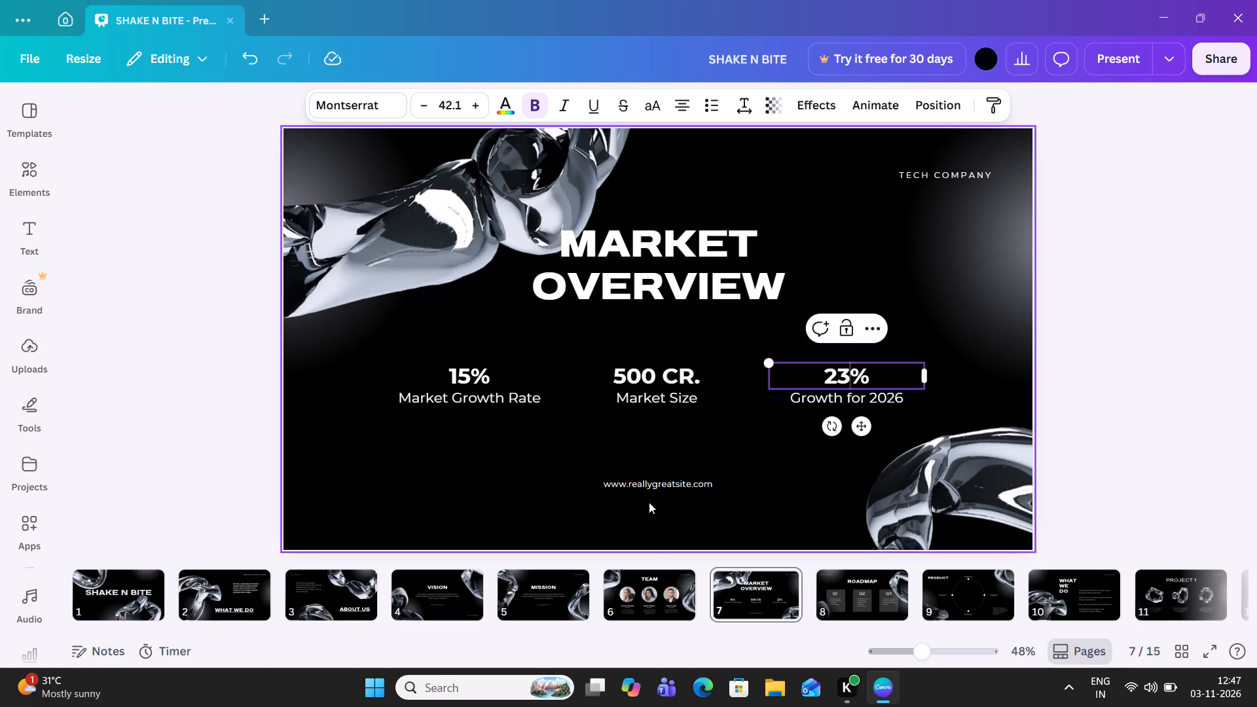
Replace the website placeholder under the figures on page 7 with "SHAKE N BITE".
click(632, 488)
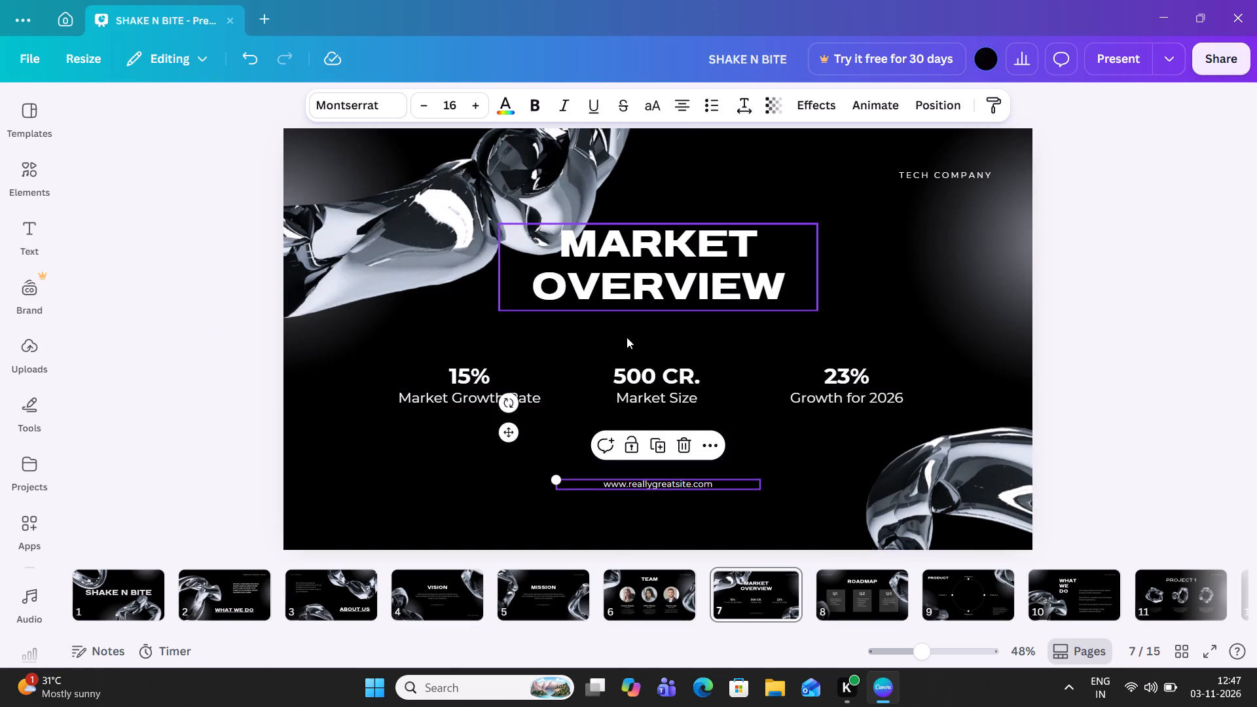
double_click(657, 484)
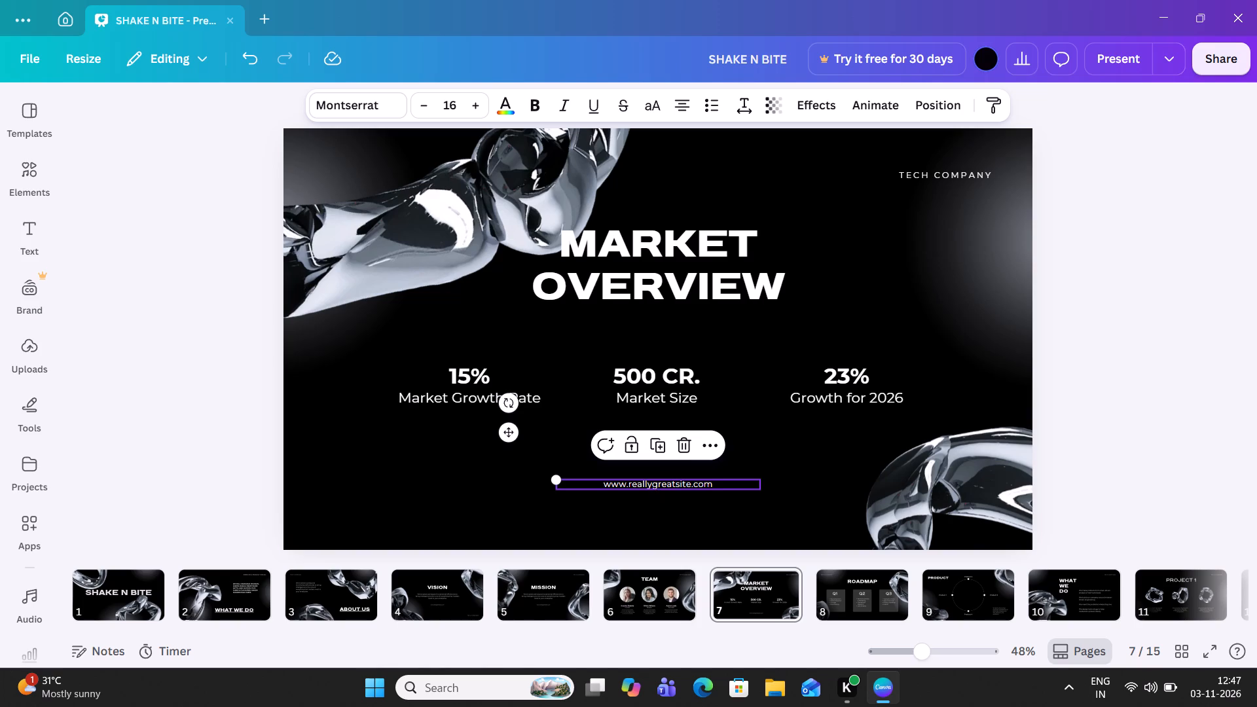
text(SHA)
text(KE)
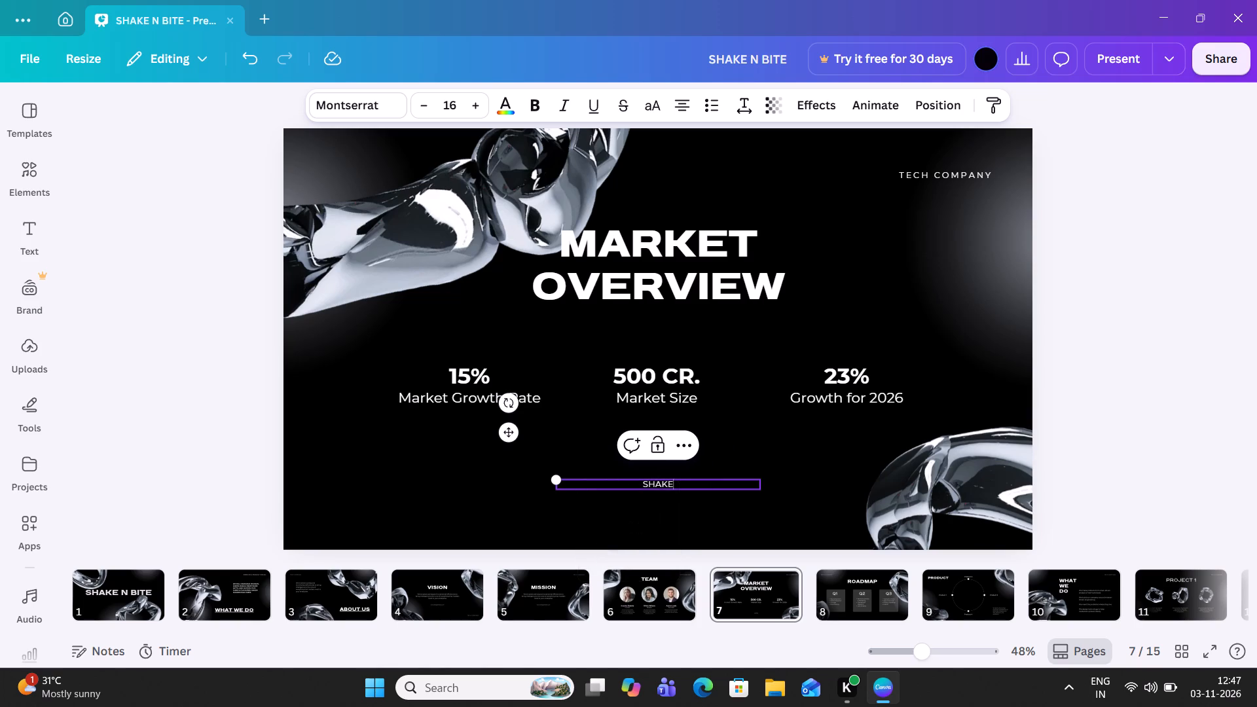
key(space)
text(N BITE)
click(184, 342)
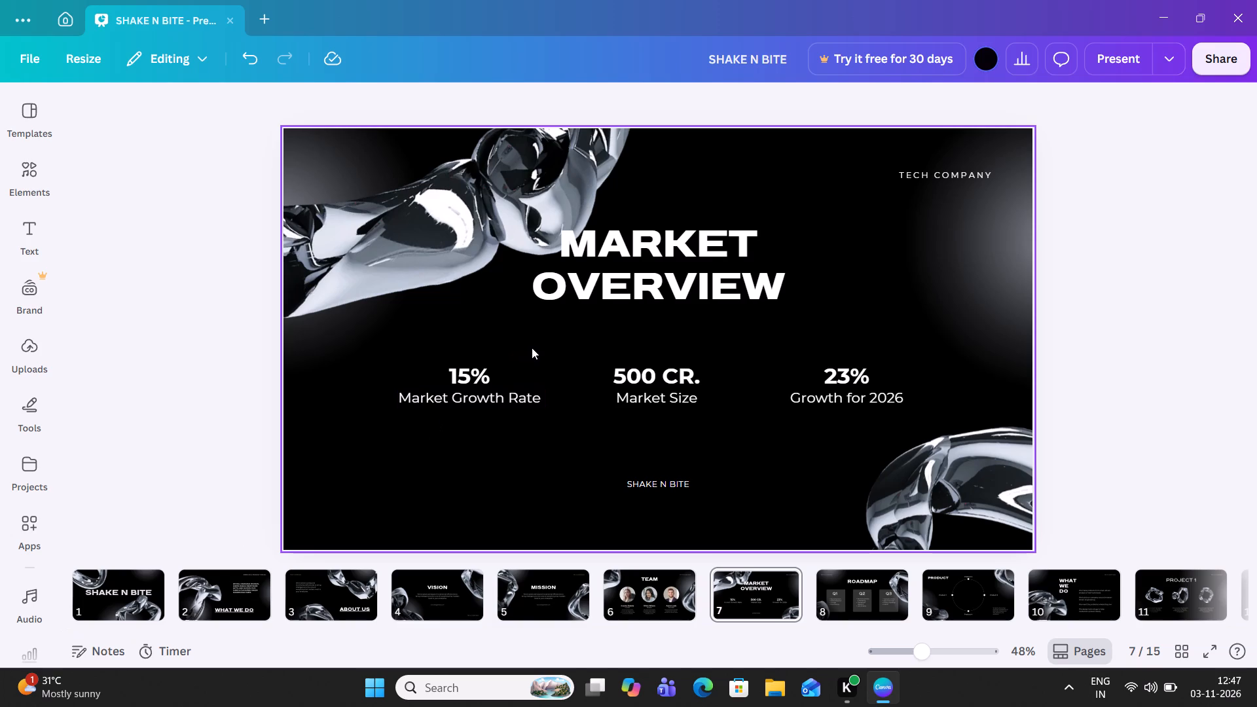
Move the MARKET OVERVIEW heading on page 7 down so it sits just above the row of market figures.
click(706, 254)
click(708, 263)
drag(708, 263, 708, 264)
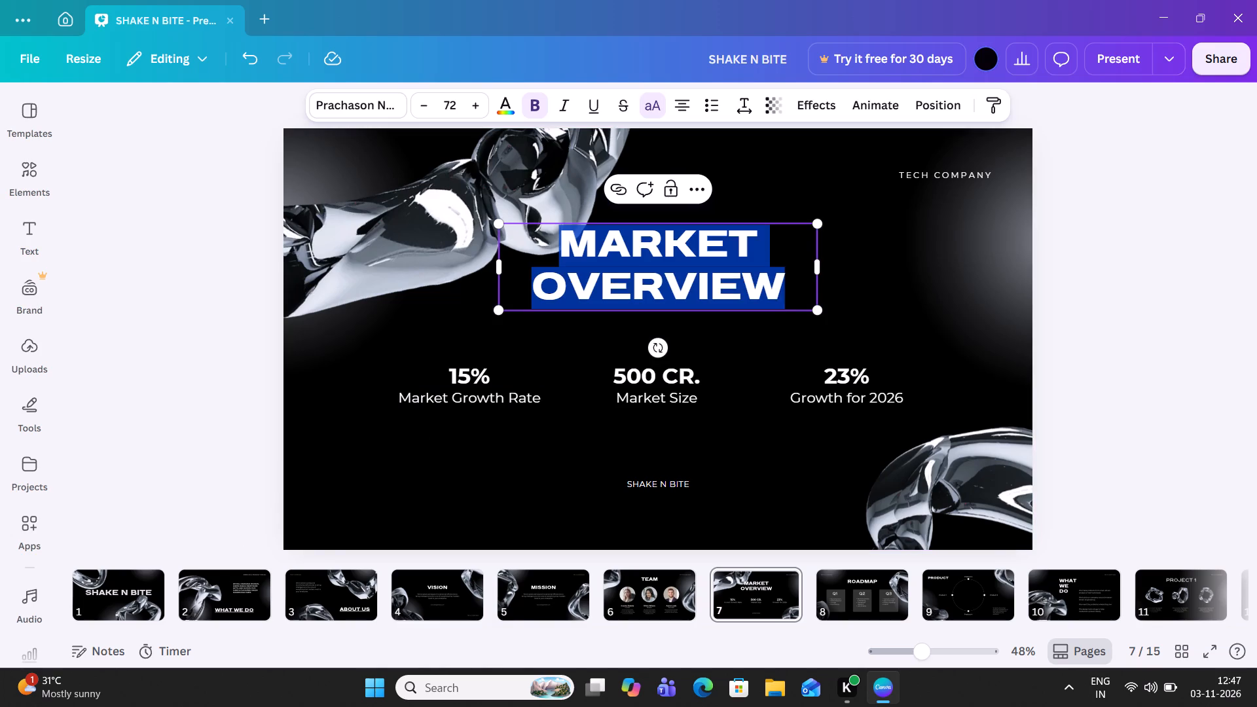
drag(708, 264, 706, 283)
click(738, 314)
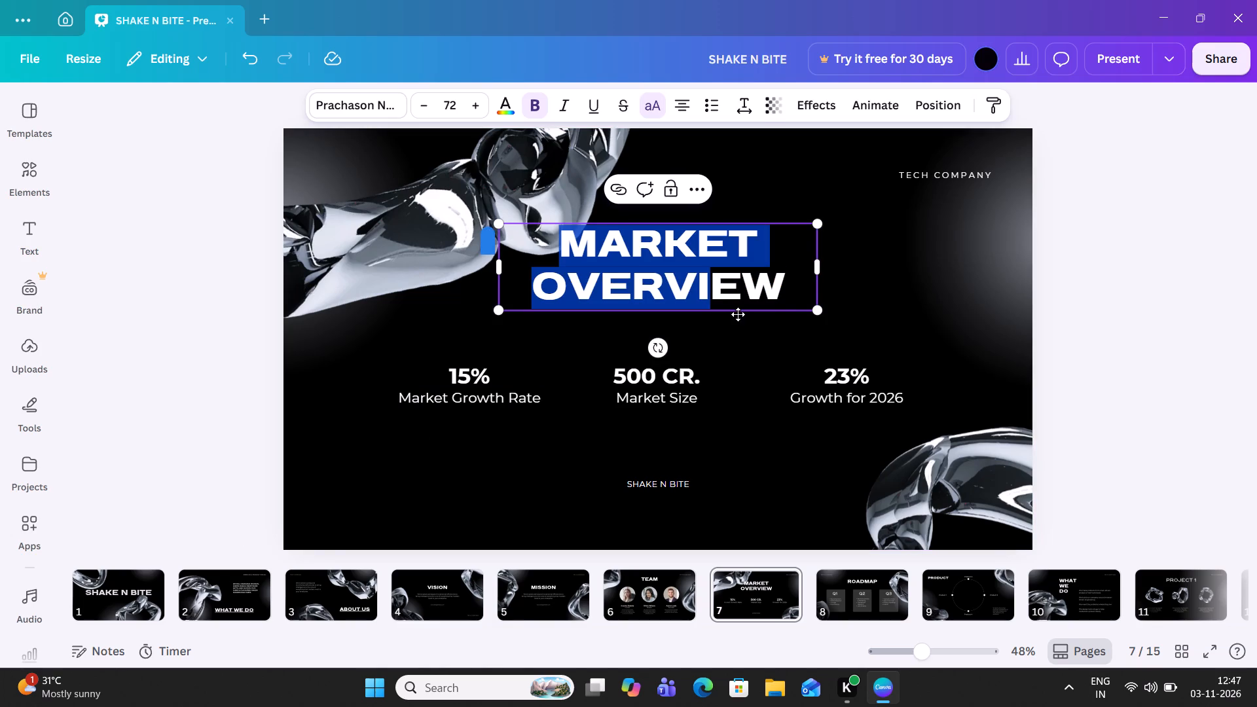
click(737, 308)
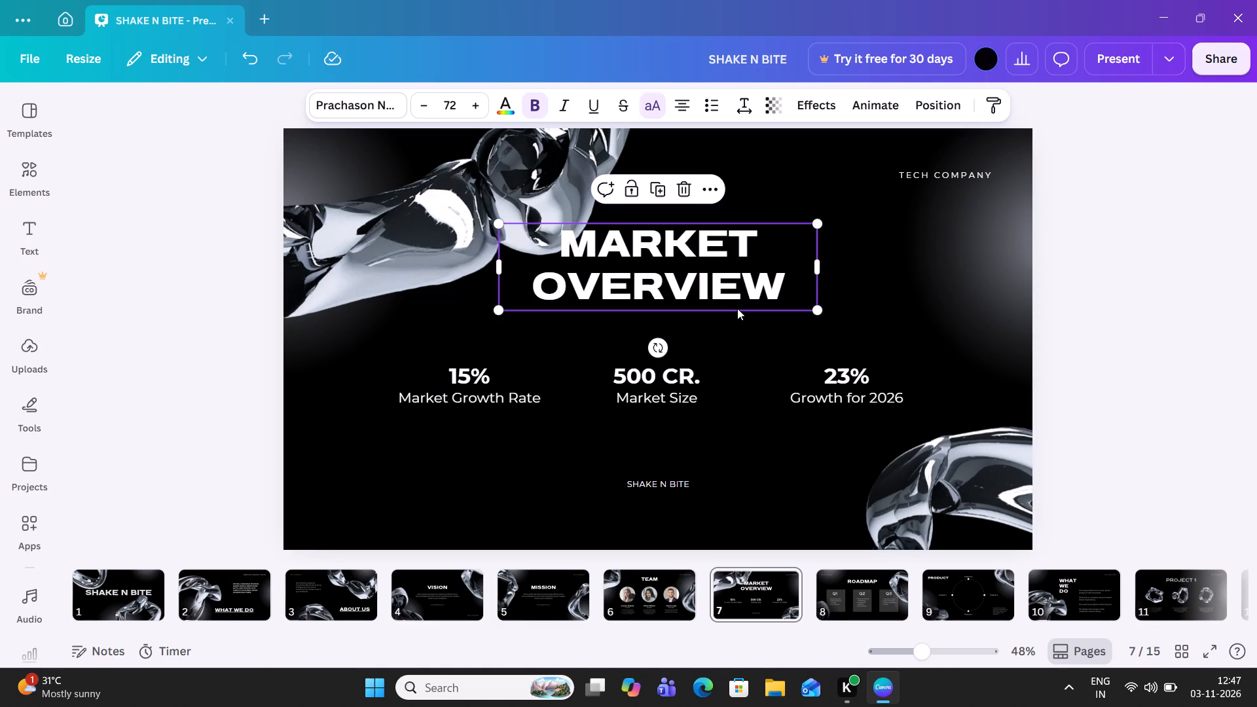
click(736, 308)
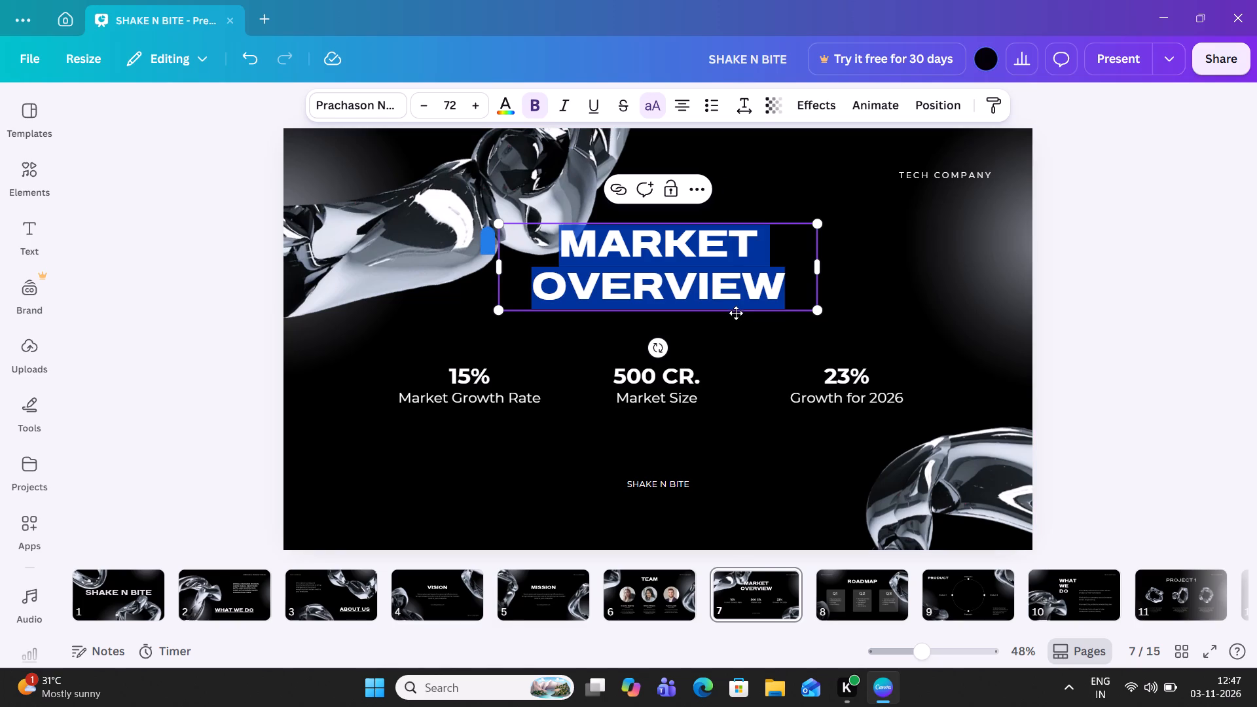
drag(736, 316, 736, 335)
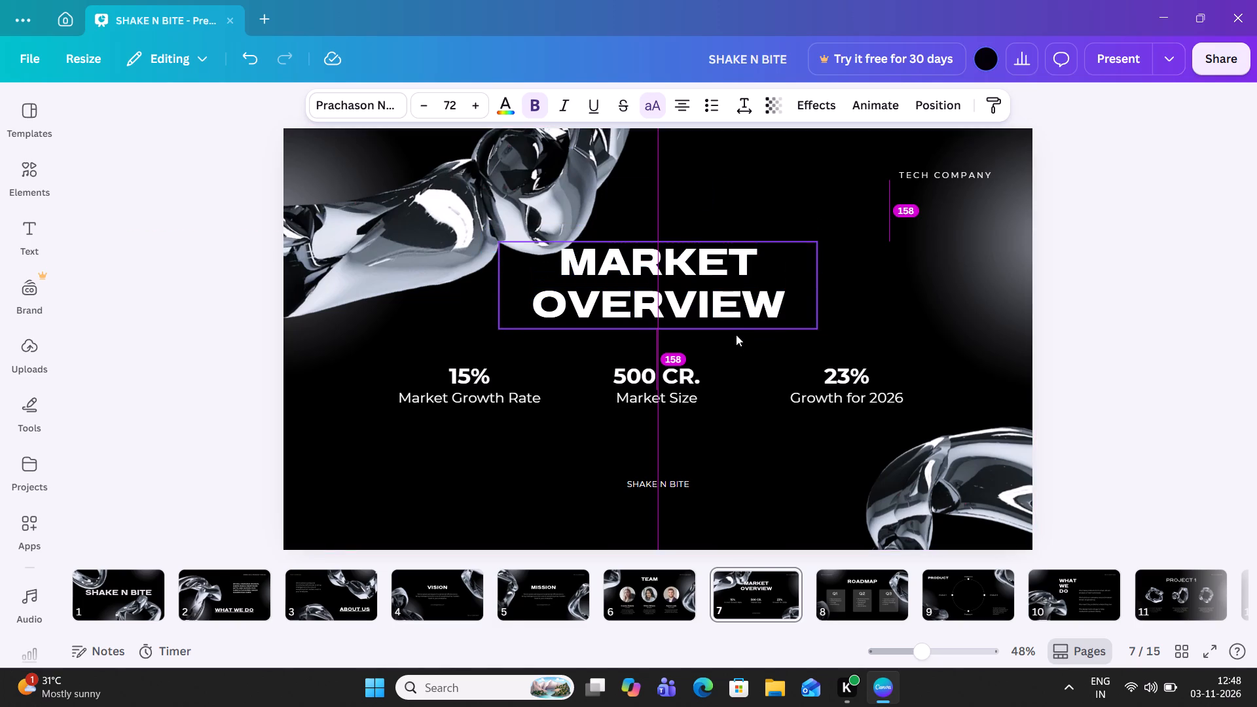
drag(736, 335, 738, 355)
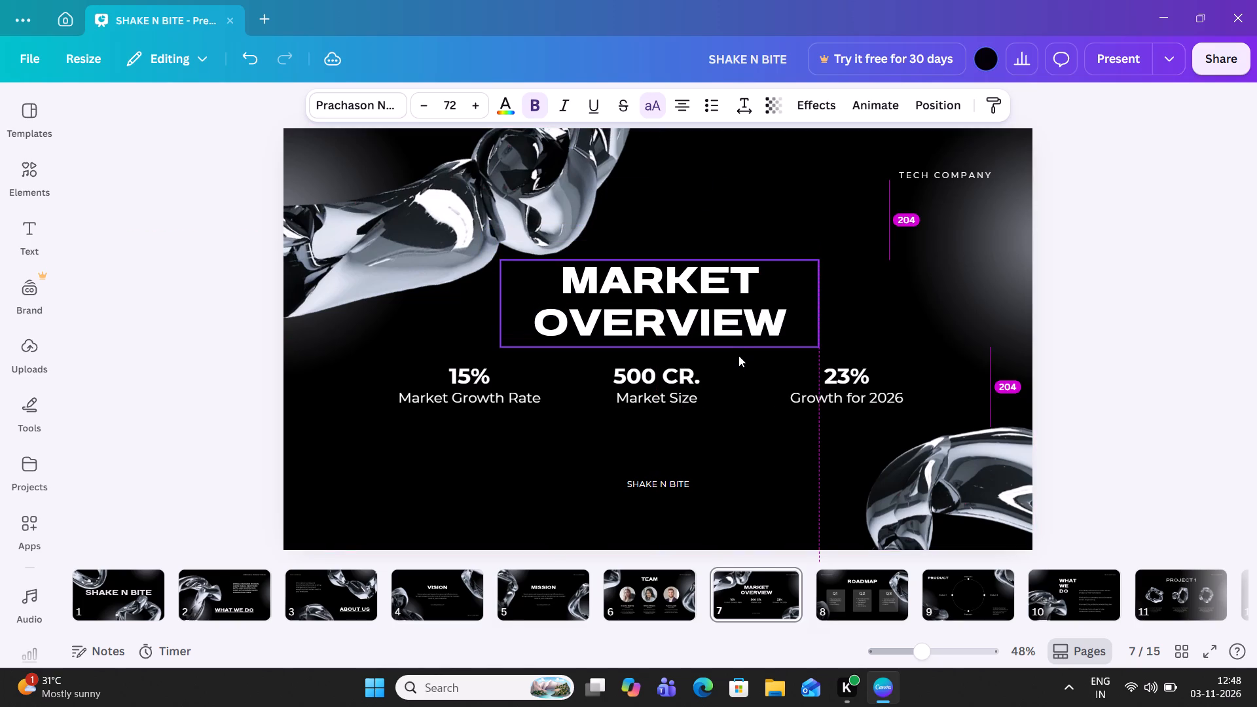
drag(738, 355, 733, 358)
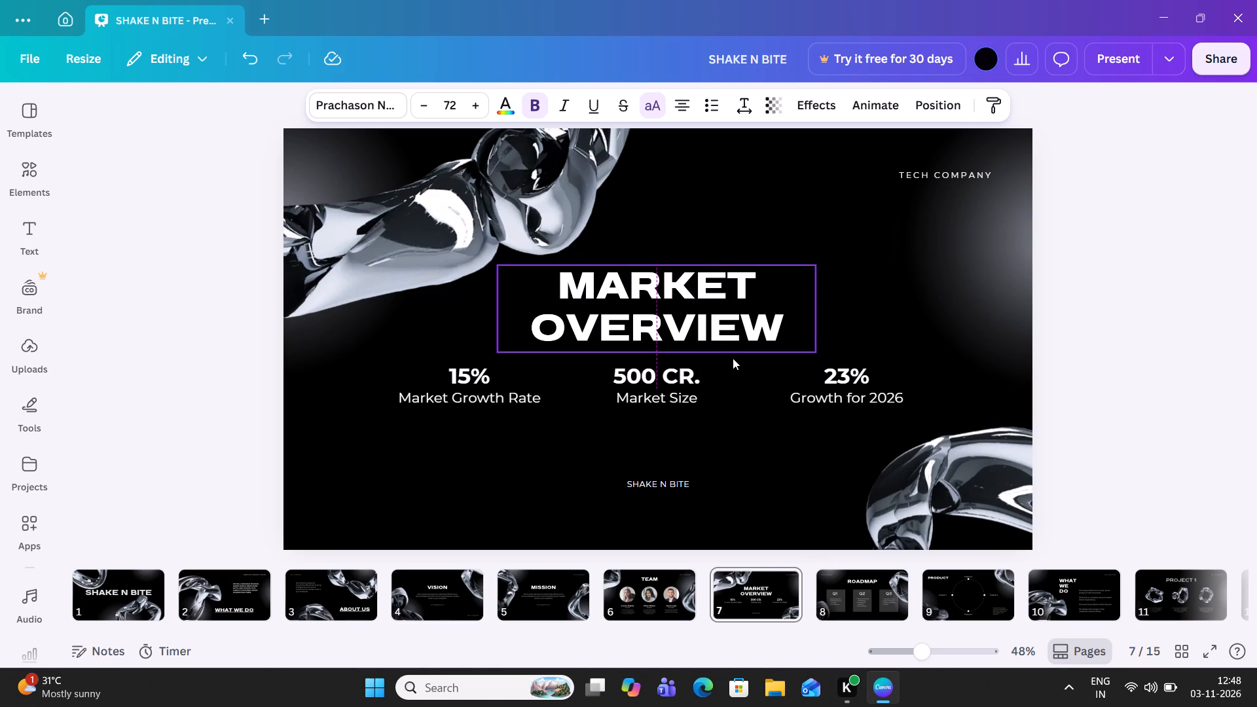
drag(733, 358, 730, 359)
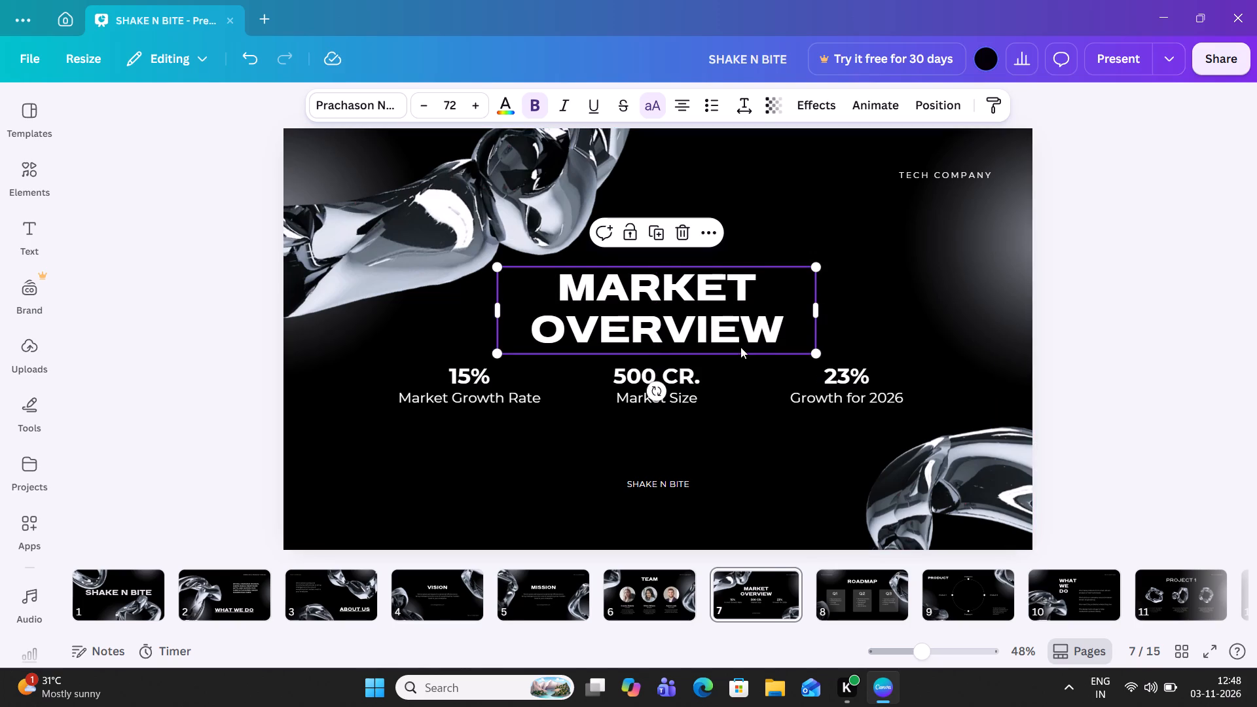
Underline the MARKET OVERVIEW heading, leaving it without strikethrough.
click(589, 110)
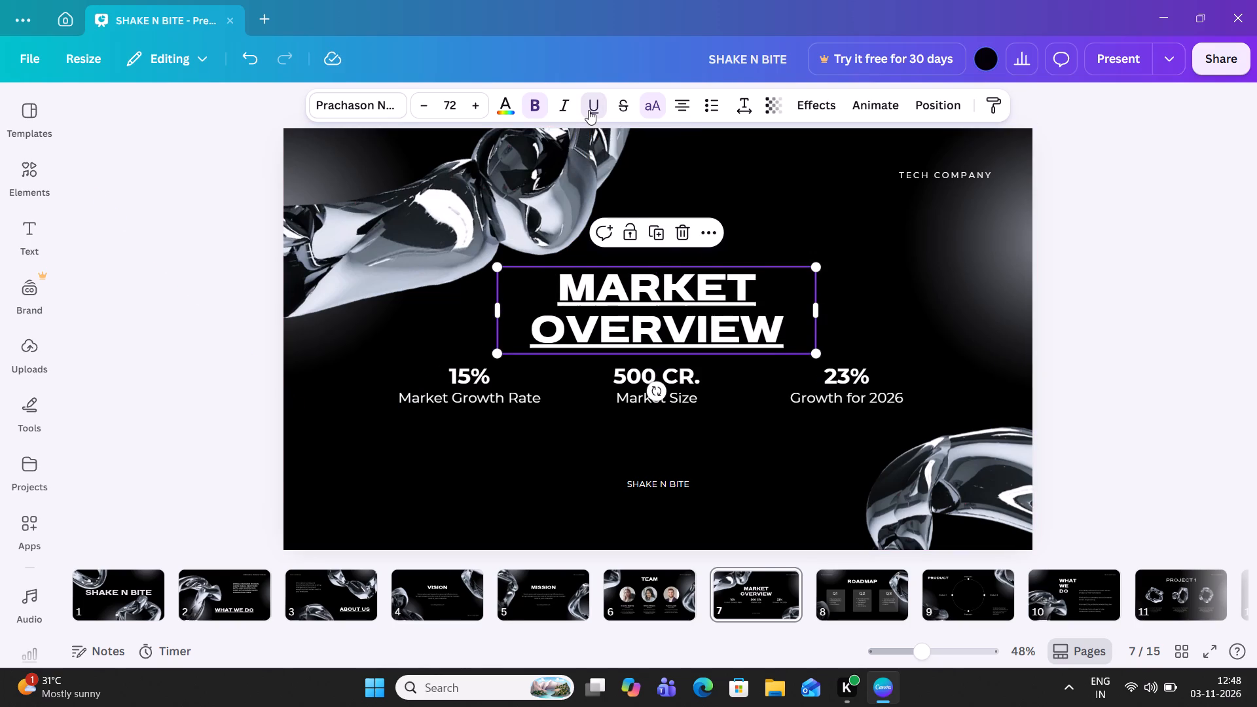
click(589, 110)
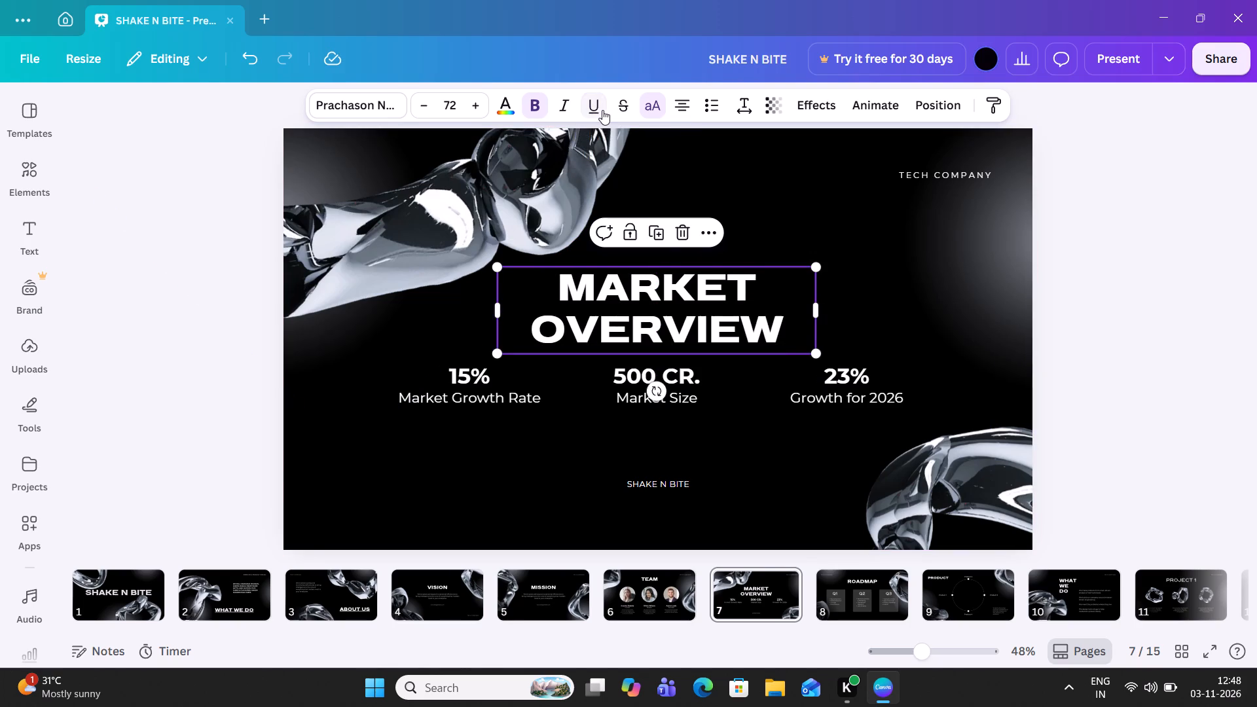
click(617, 103)
click(617, 103)
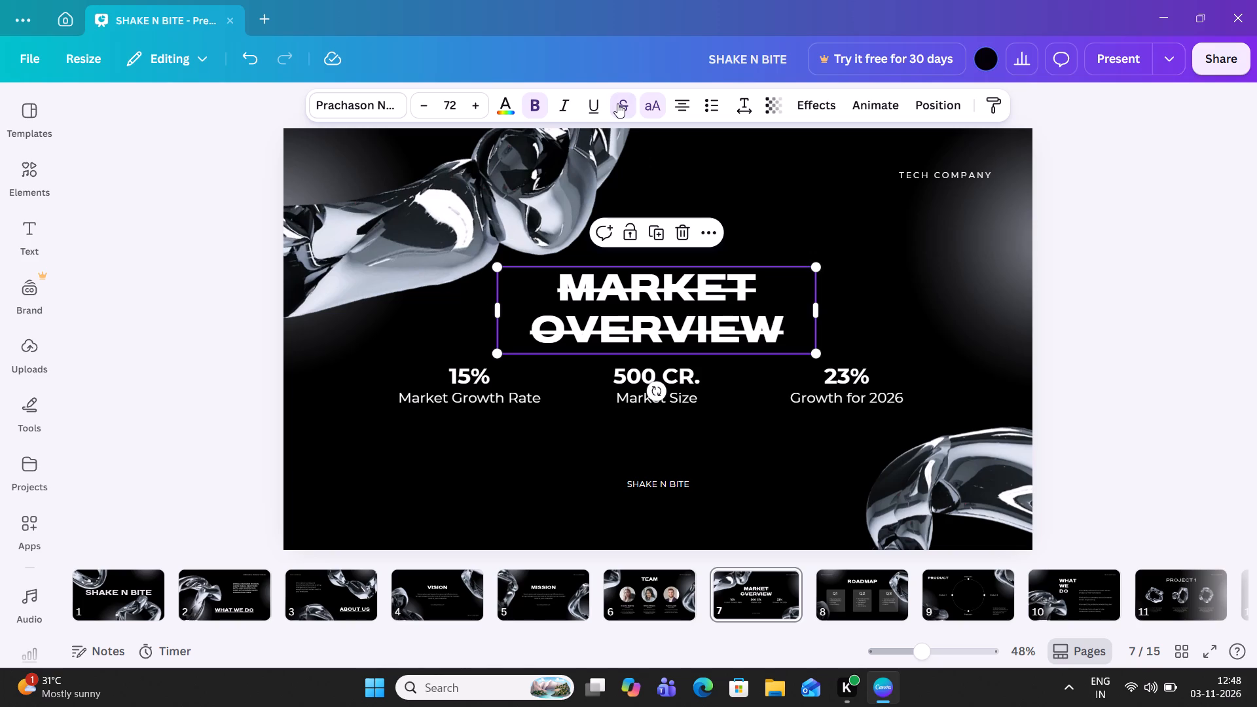
click(596, 105)
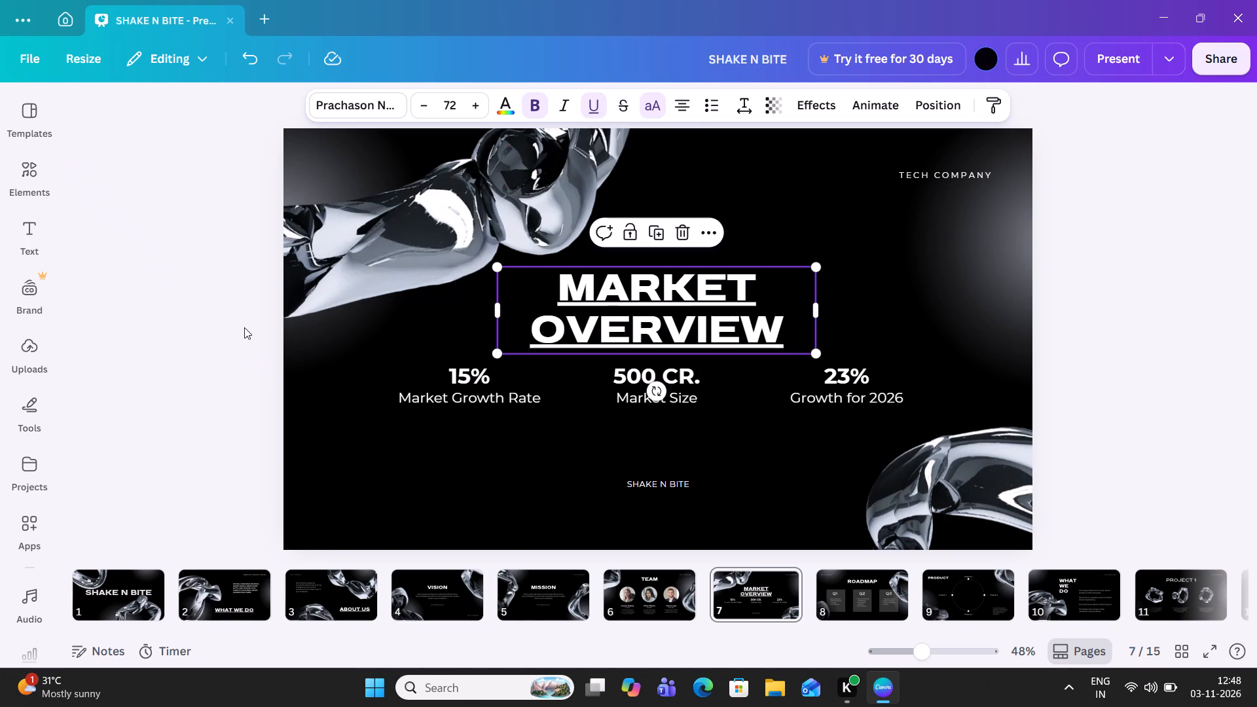
click(221, 397)
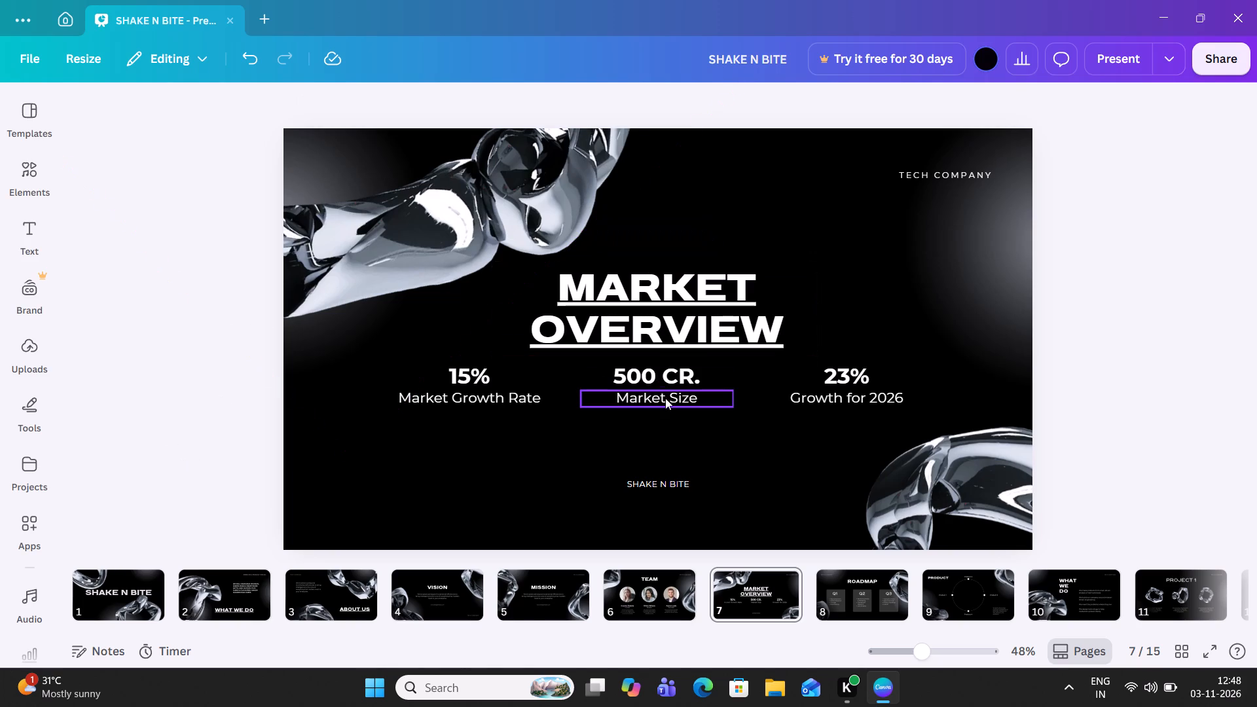
Underline the small SHAKE N BITE text below the figures on page 7, without strikethrough.
click(666, 488)
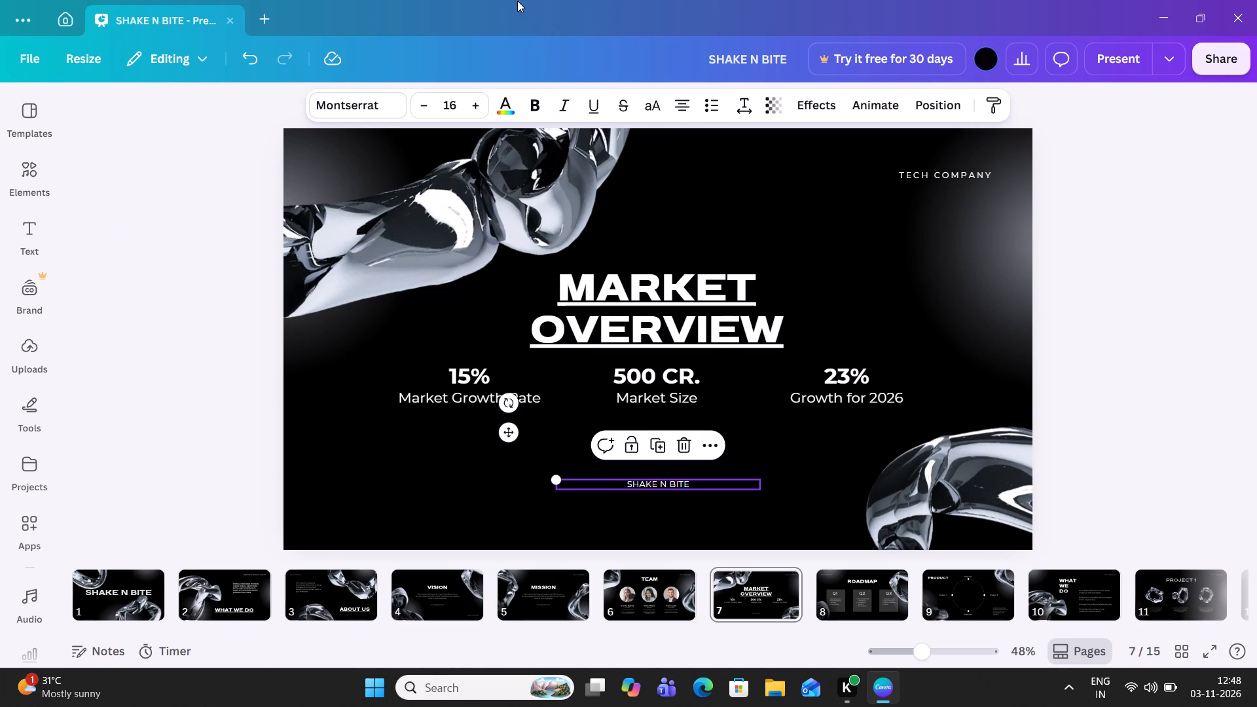
click(613, 107)
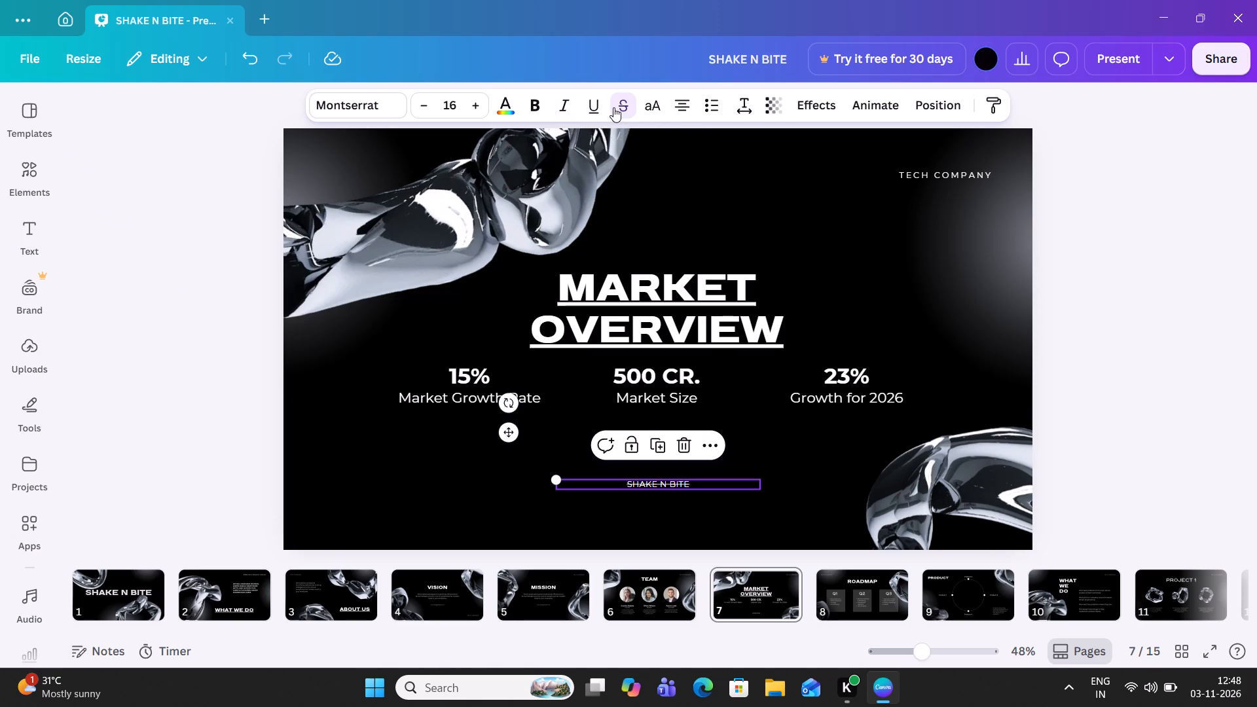
click(613, 107)
click(586, 107)
click(1075, 263)
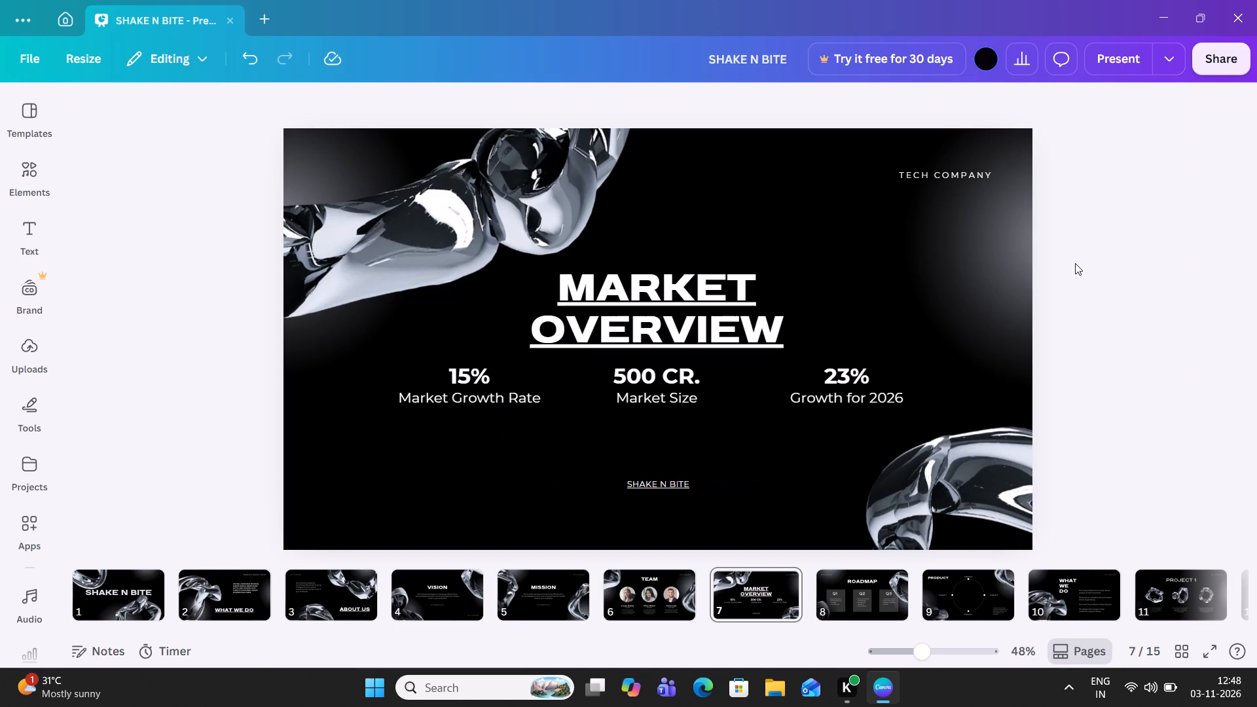
Underline the Market Growth Rate, Market Size and Growth for 2026 labels beneath the figures.
click(504, 404)
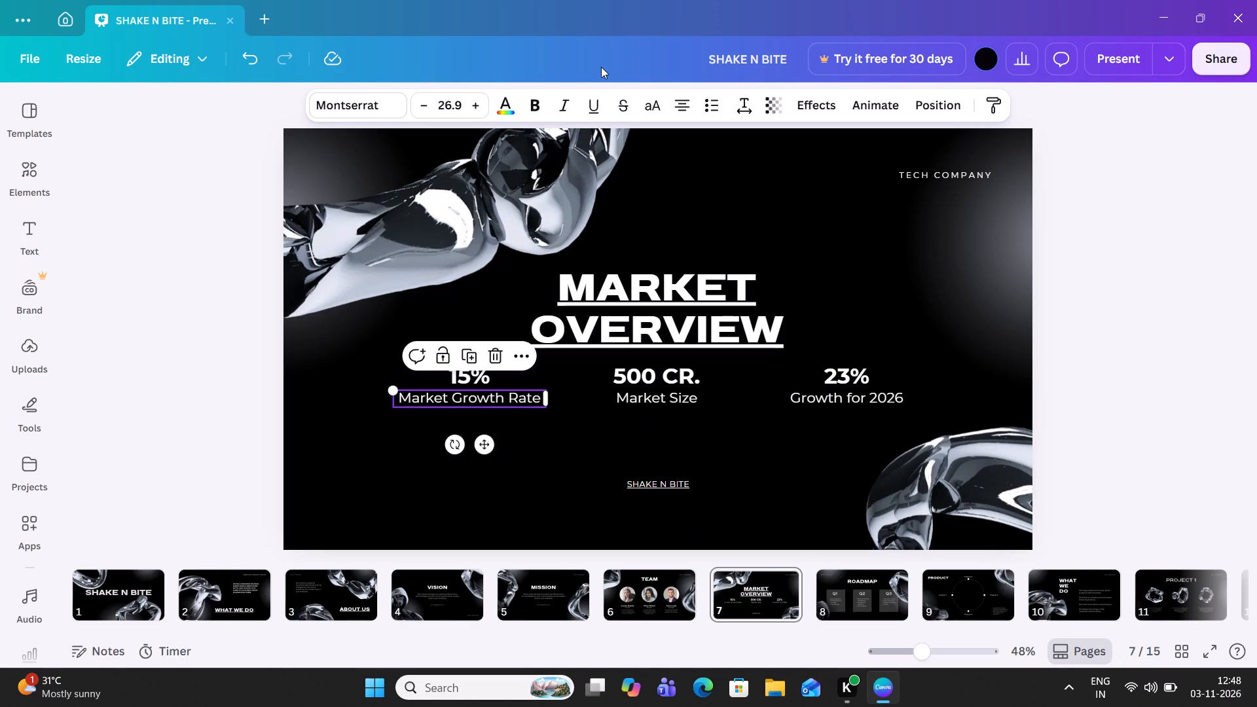
click(590, 101)
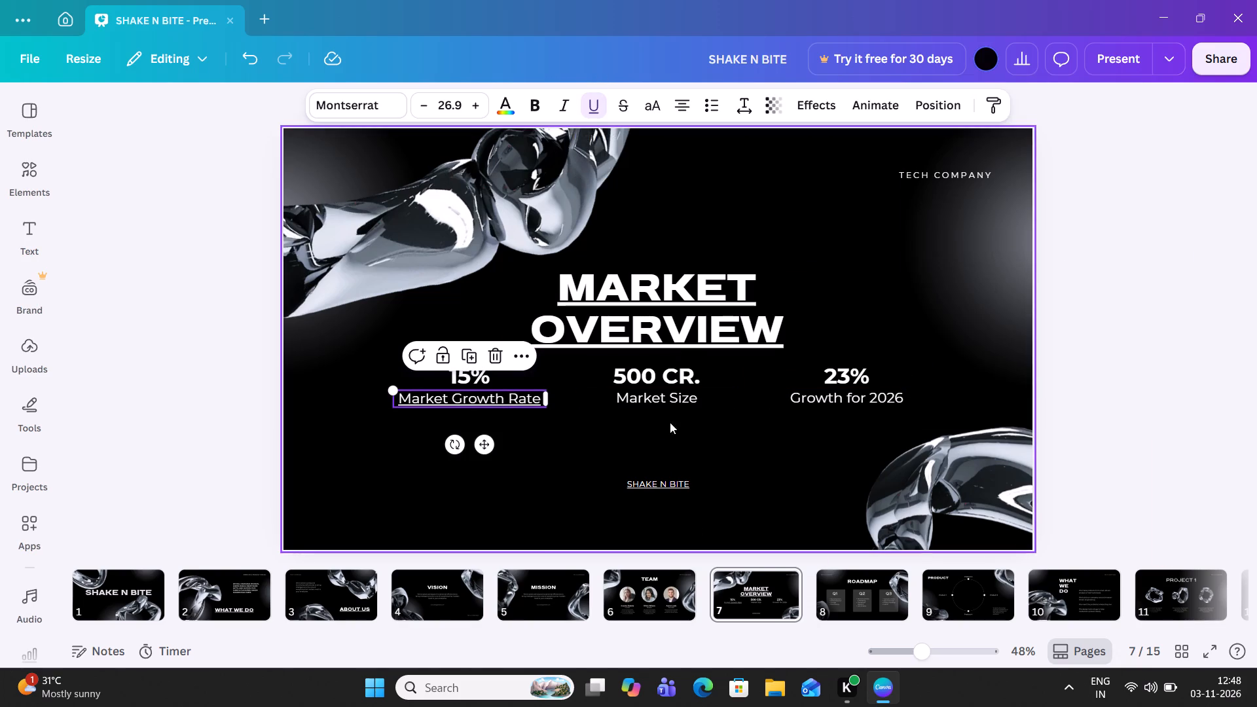
click(649, 405)
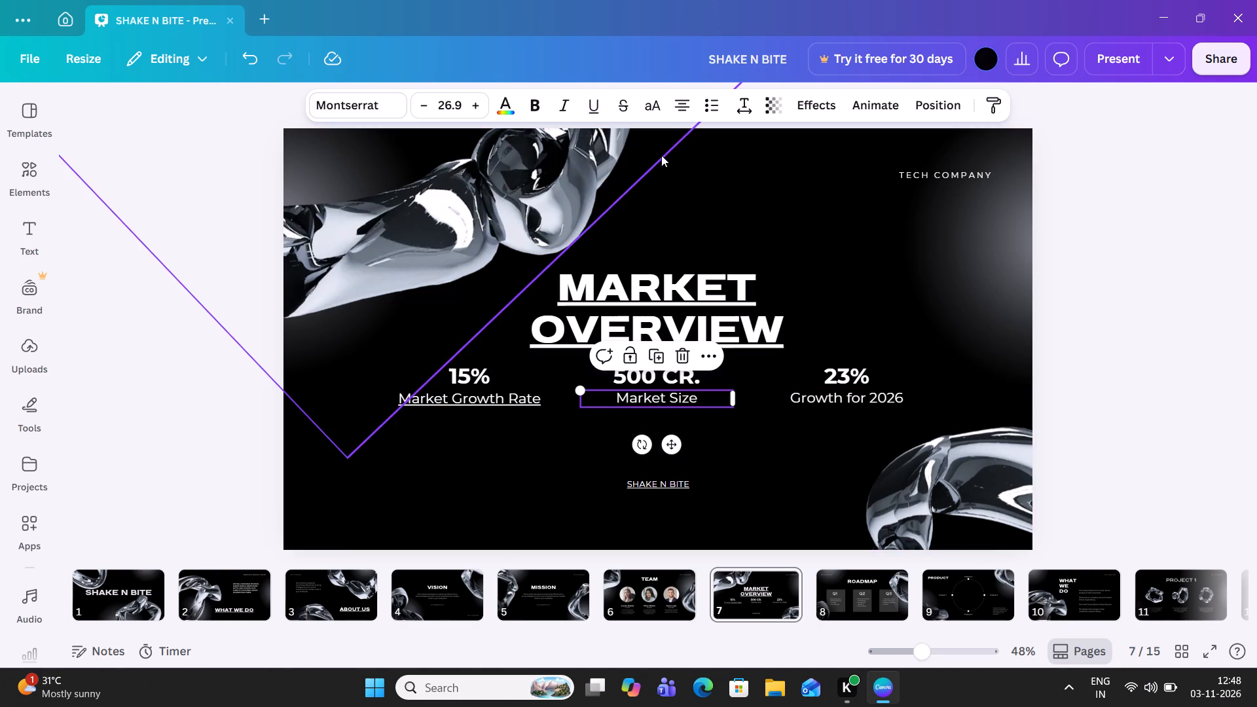
click(587, 103)
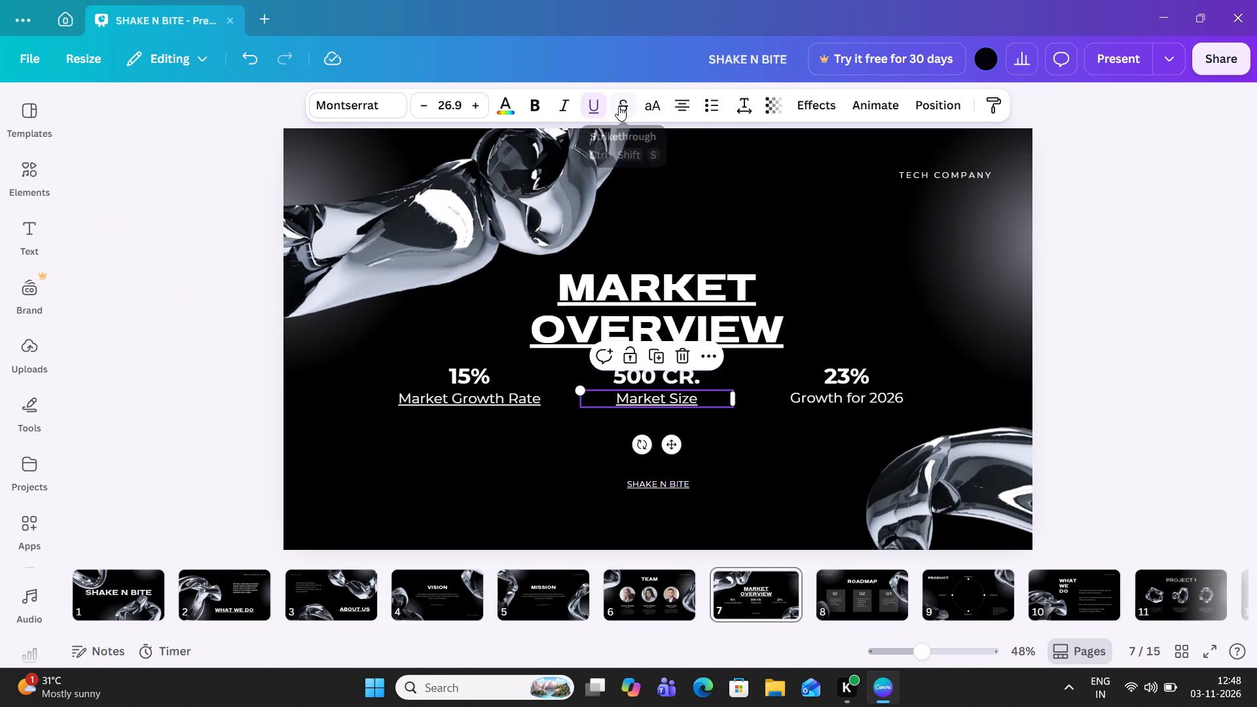
click(864, 399)
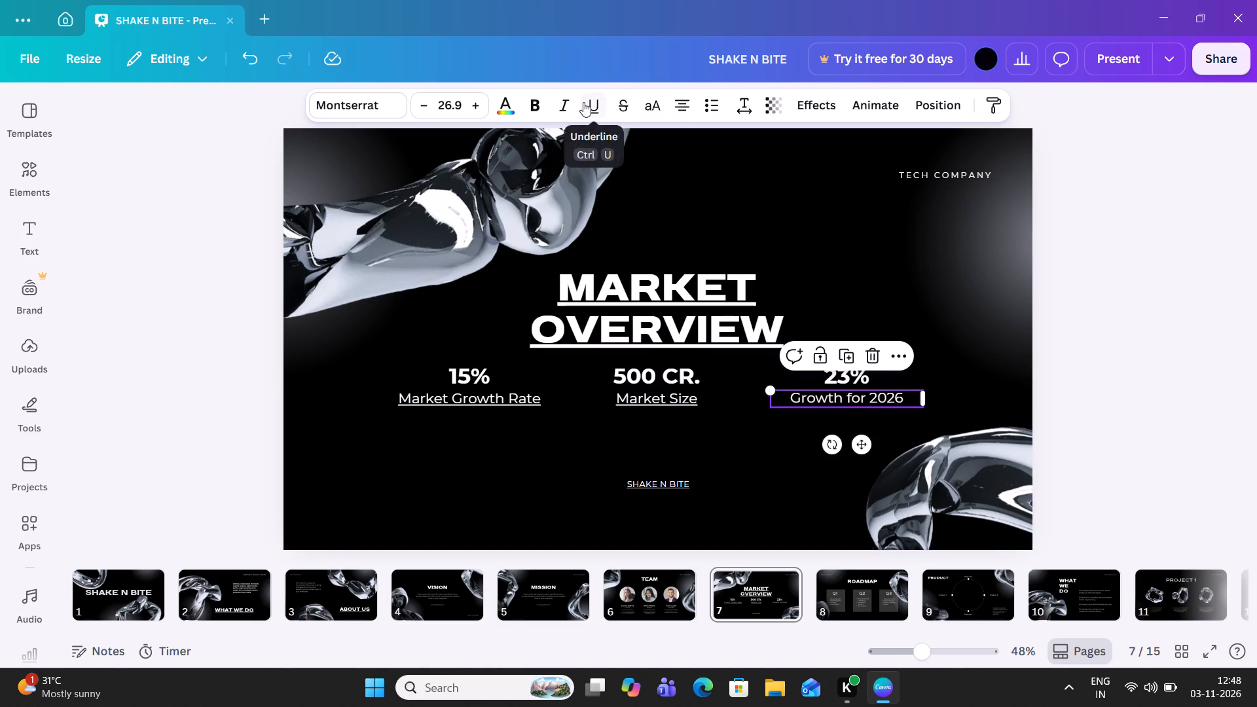
click(583, 102)
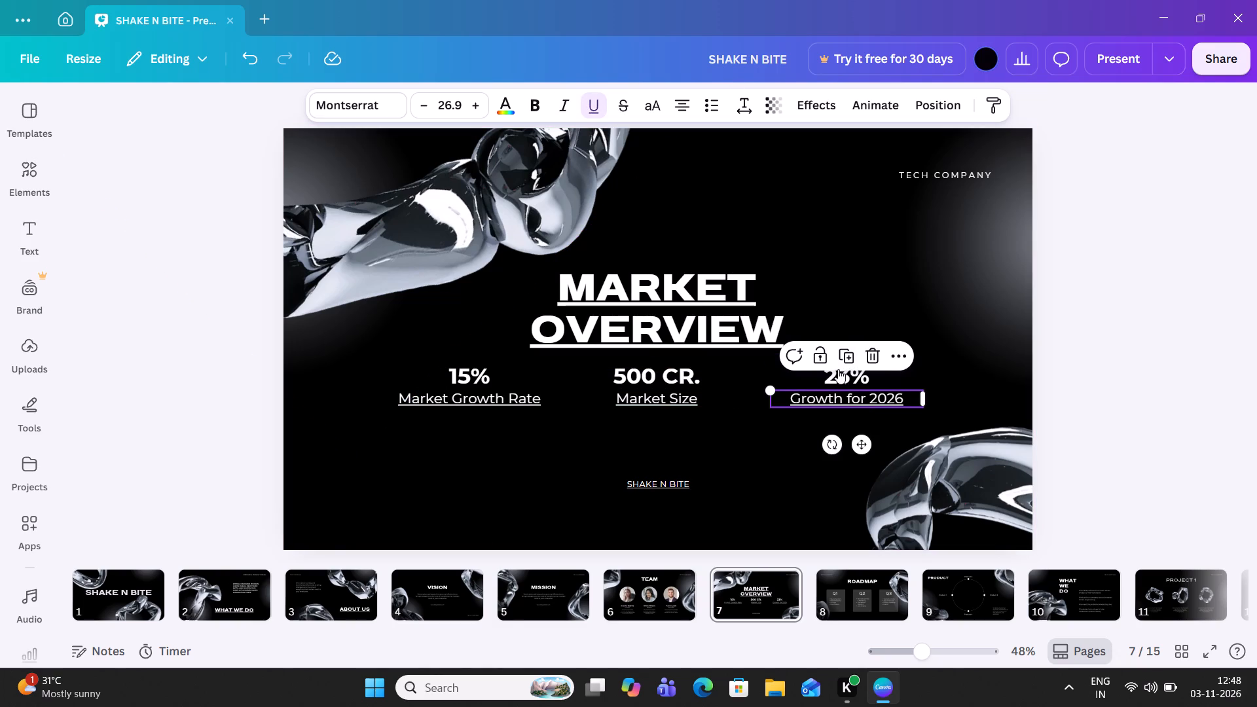
Change the Growth for 2026 label to "Expected Growth for 2026" and widen its text box to fit on one line.
double_click(790, 397)
click(790, 397)
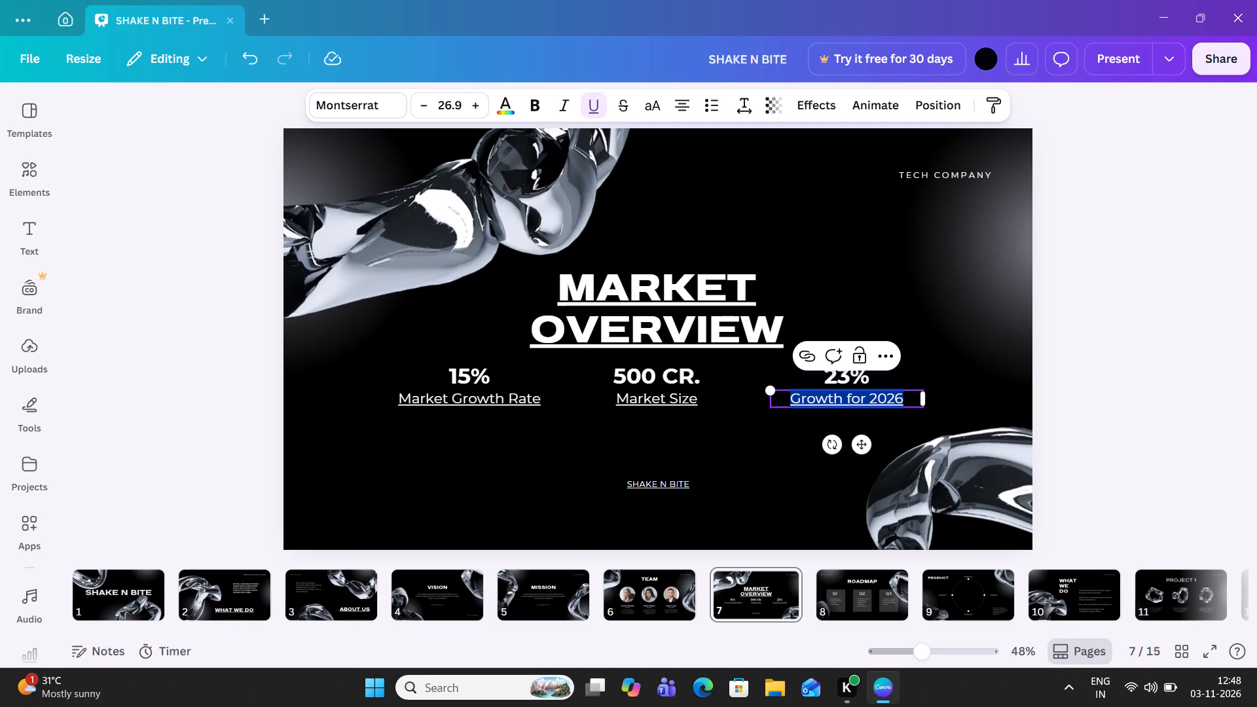
click(790, 397)
key(e)
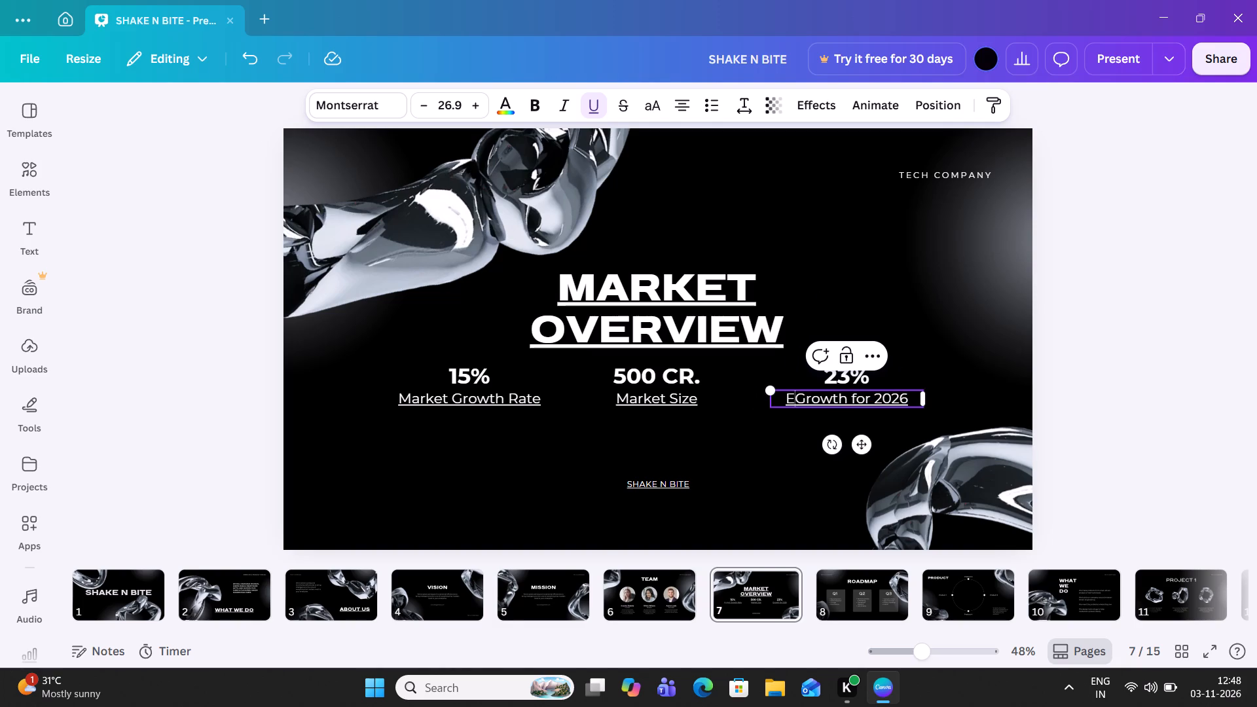
text(xpected)
key(space)
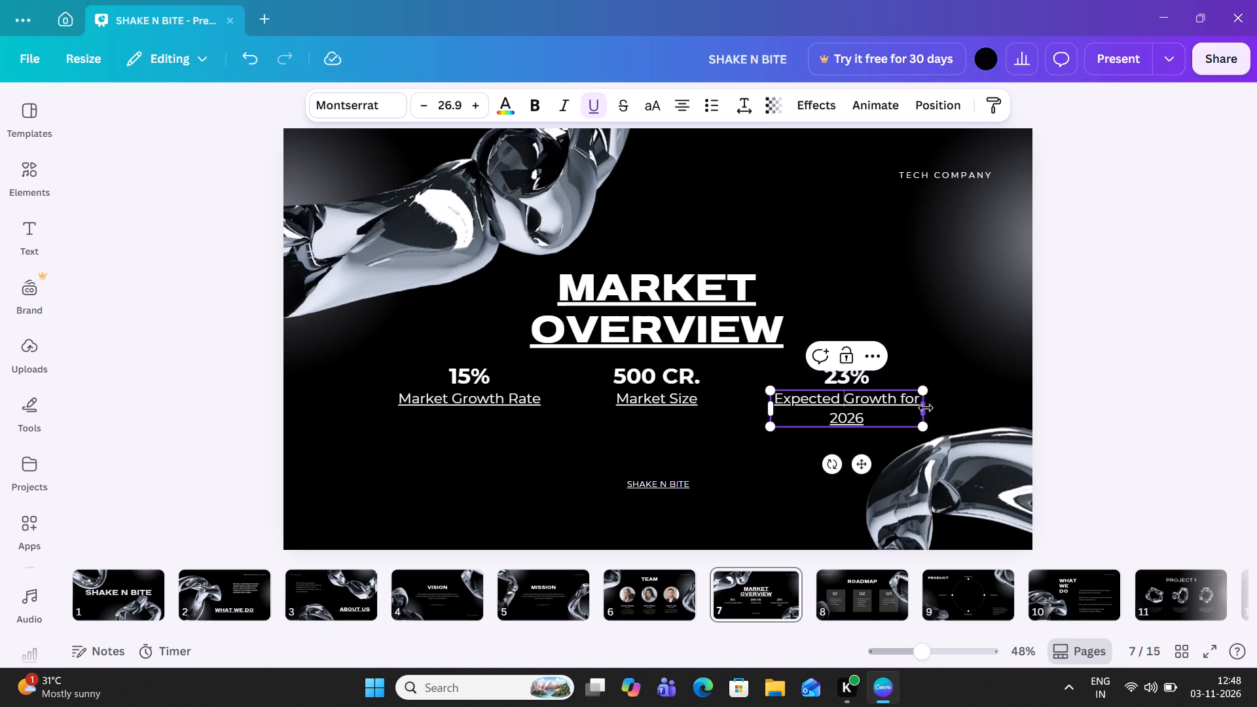
drag(926, 408, 974, 403)
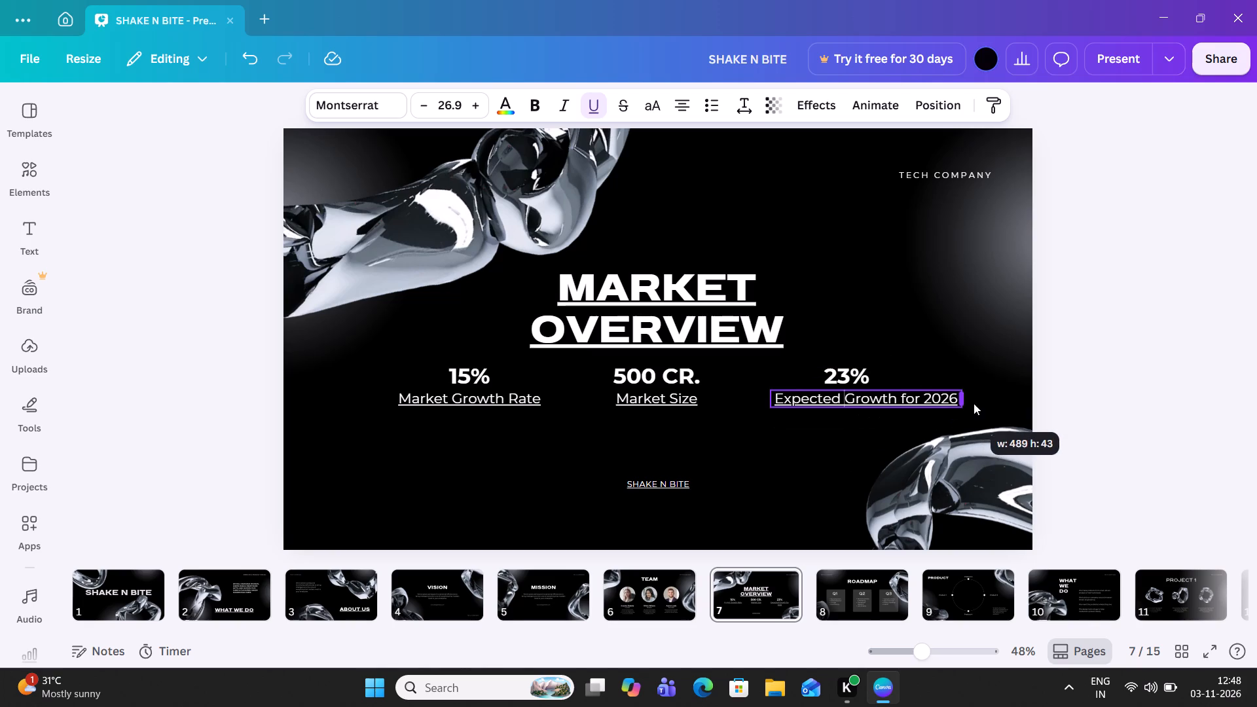
drag(974, 403, 977, 403)
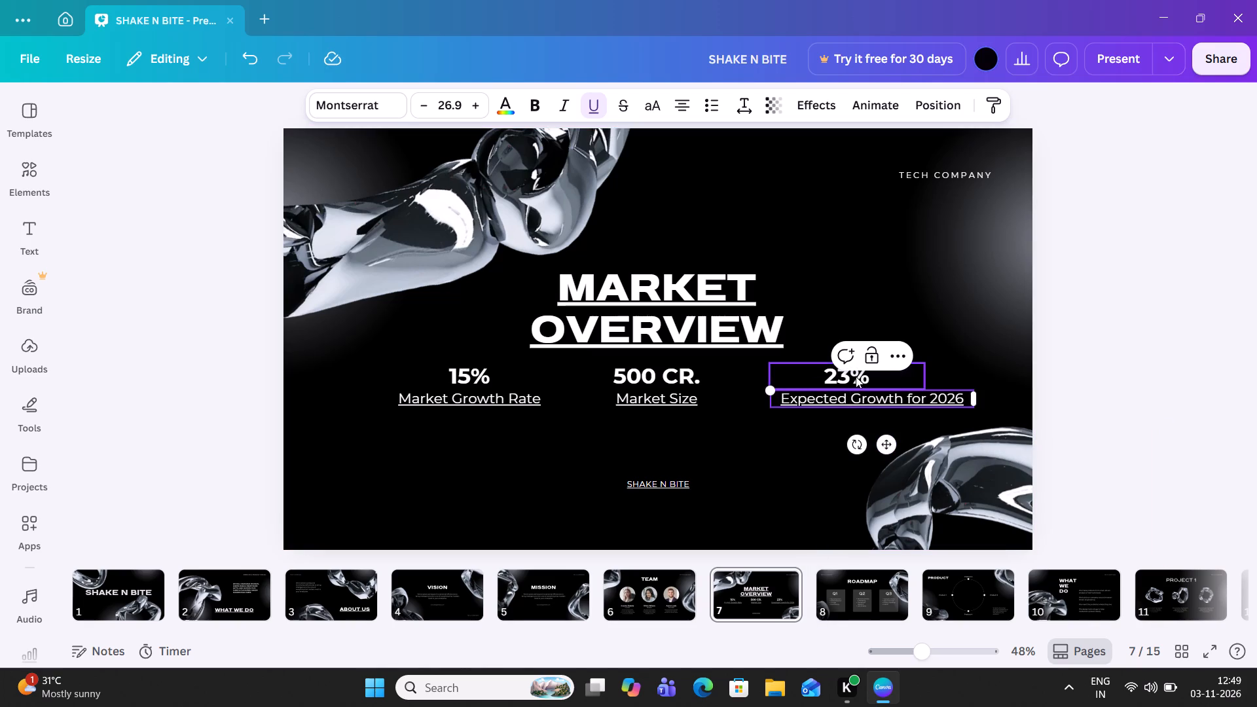
Shift the 23% figure sideways so it is centred above the Expected Growth for 2026 label.
drag(855, 376, 877, 376)
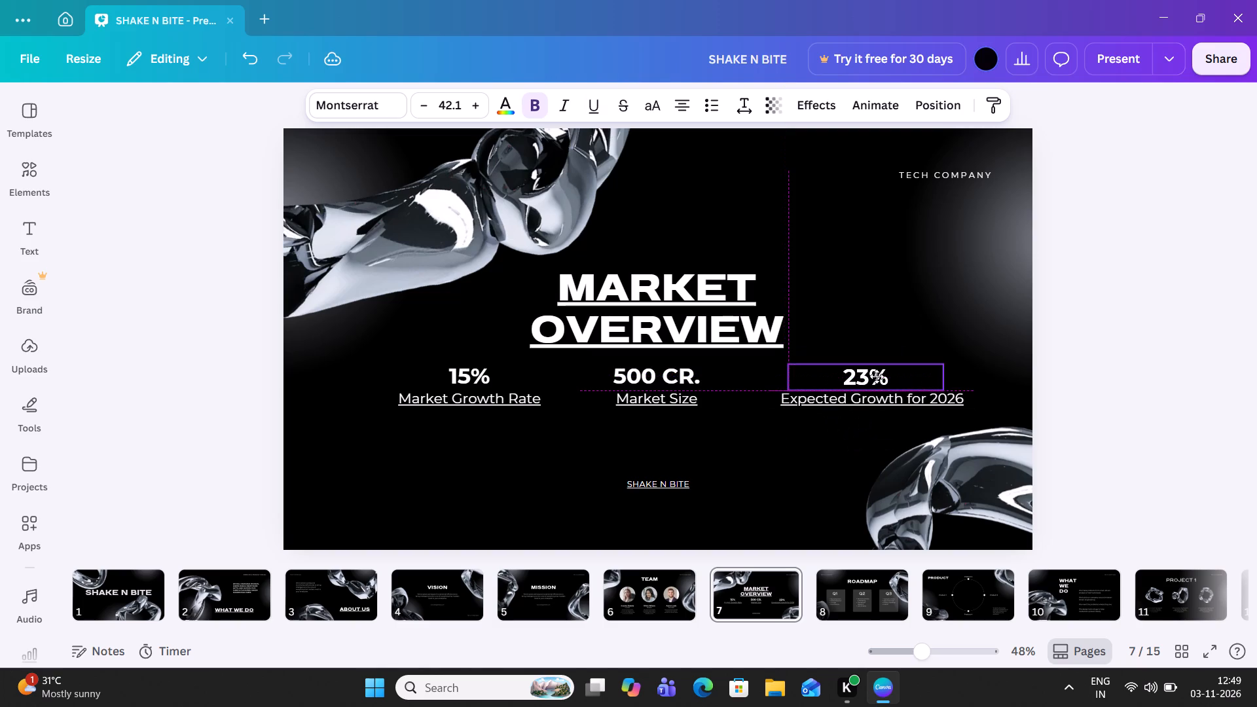
drag(877, 376, 887, 378)
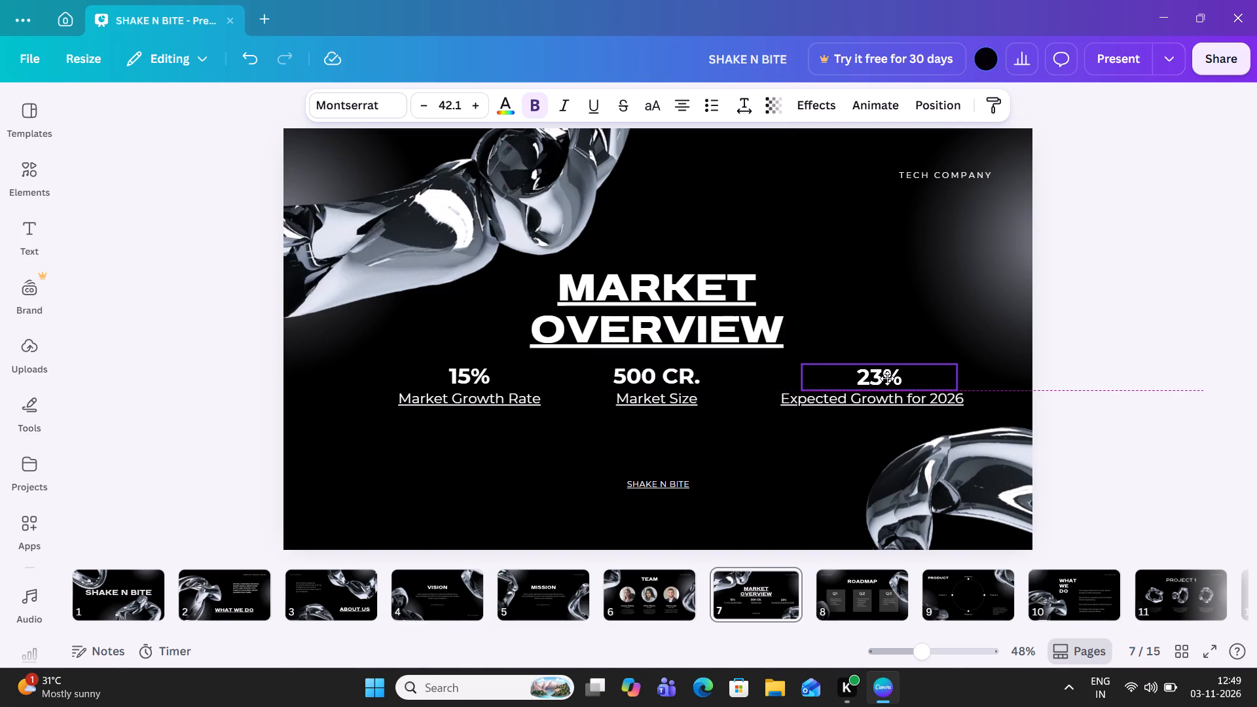
drag(887, 378, 887, 379)
click(887, 379)
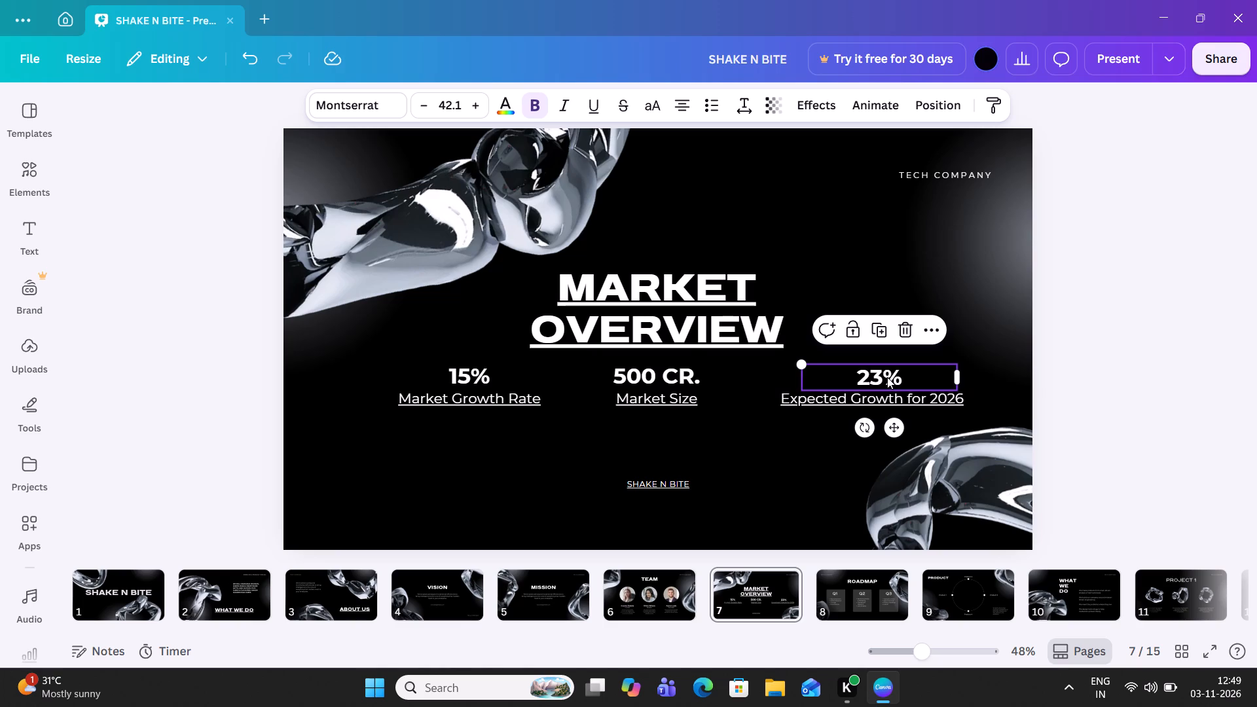
click(1057, 356)
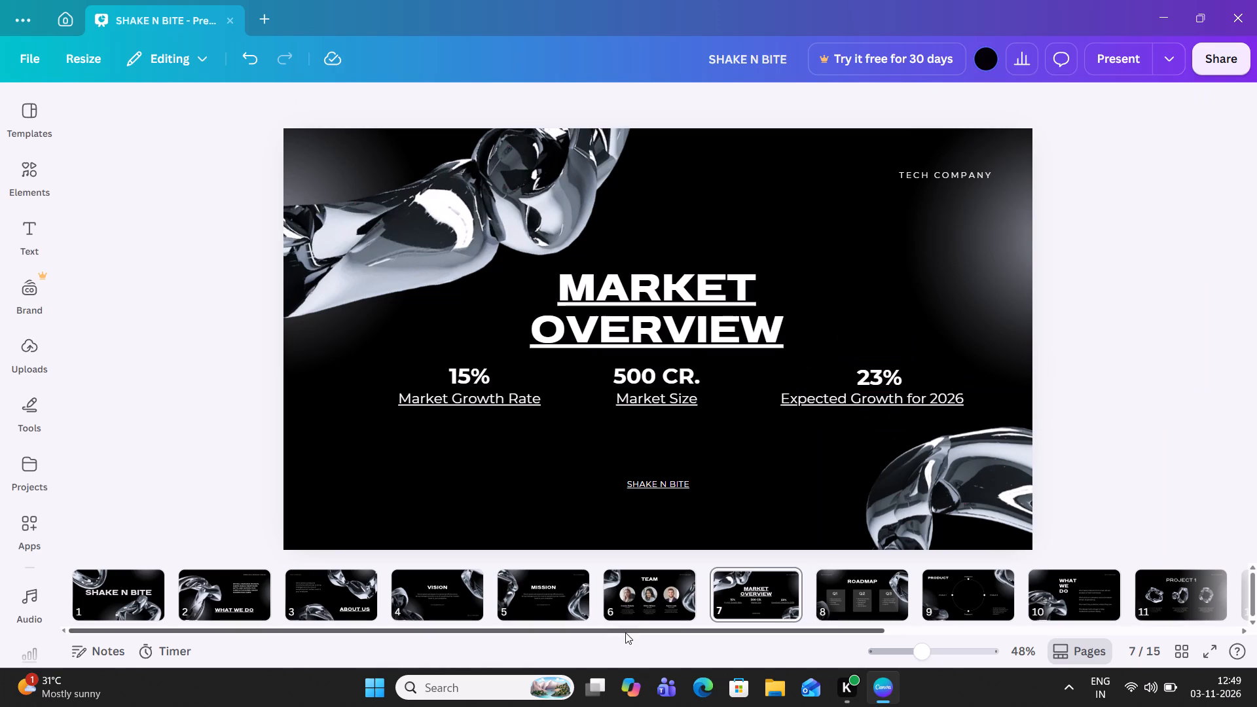
Make the SHAKE N BITE text below the figures bold.
click(665, 486)
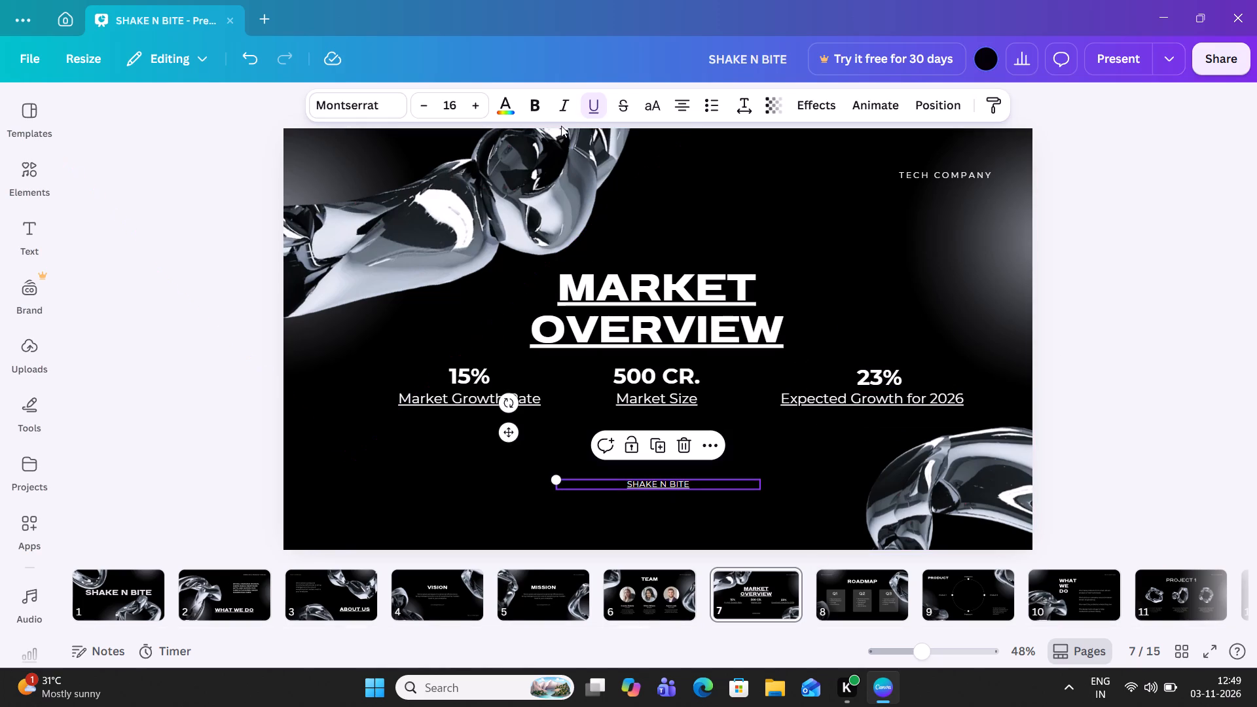
click(543, 117)
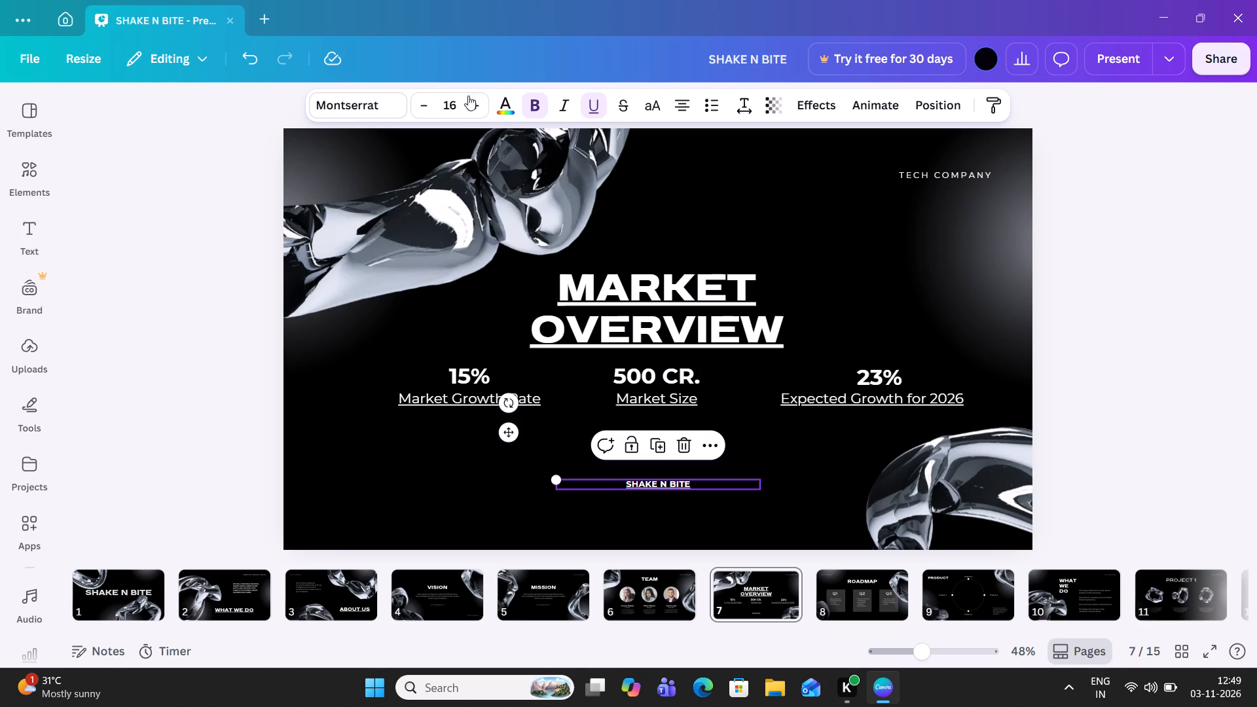
Set the font size of the SHAKE N BITE text below the figures to 25.
double_click(454, 101)
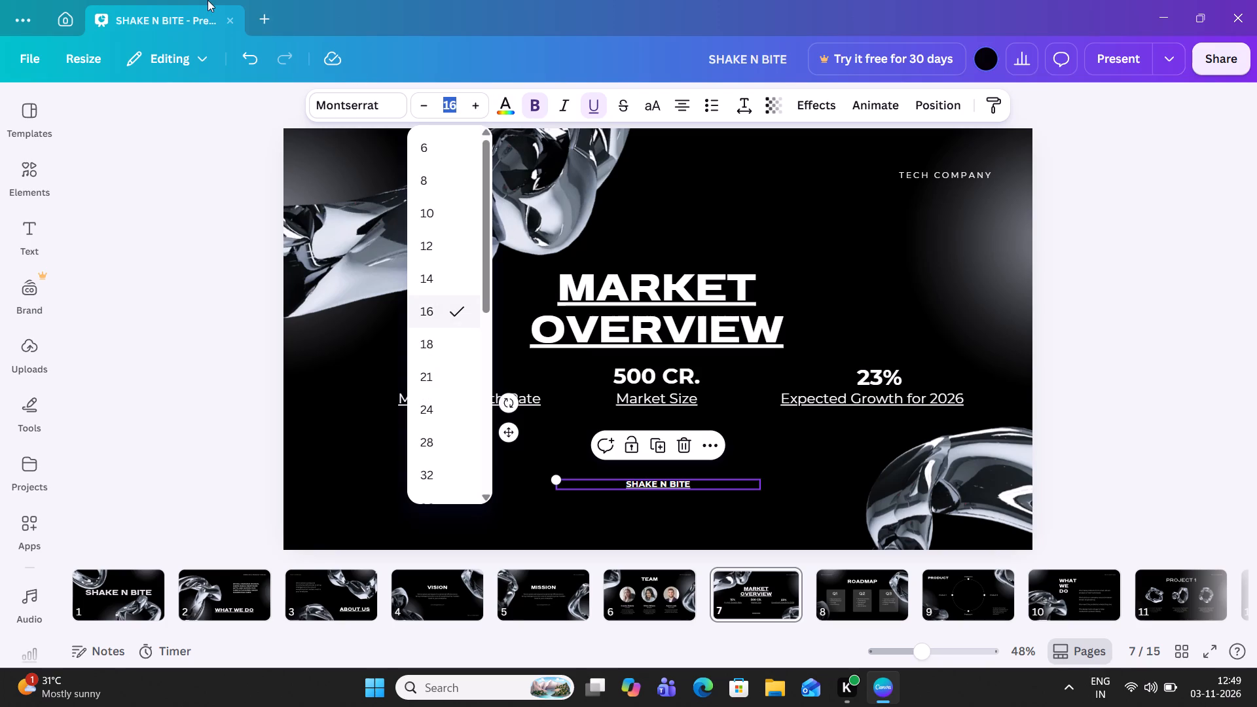
text(25)
key(Return)
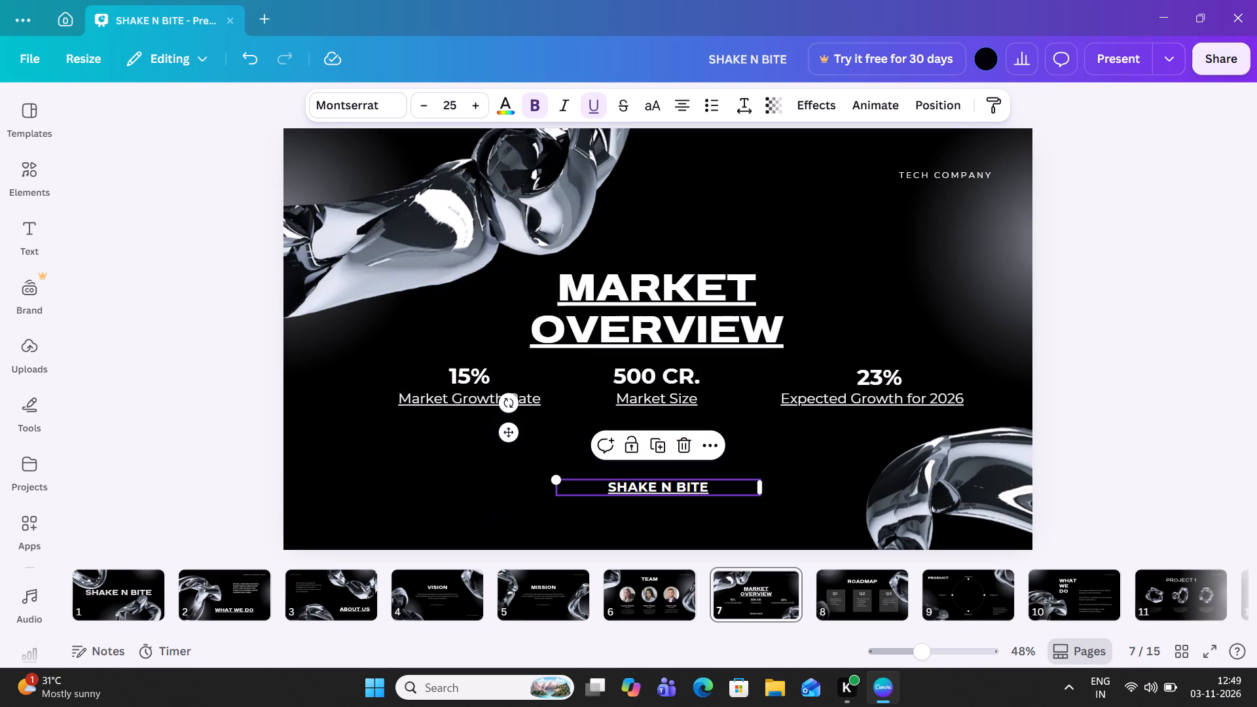
click(1052, 291)
Rotate the large glass graphic beside the MARKET OVERVIEW heading to about -80°.
click(404, 293)
double_click(404, 293)
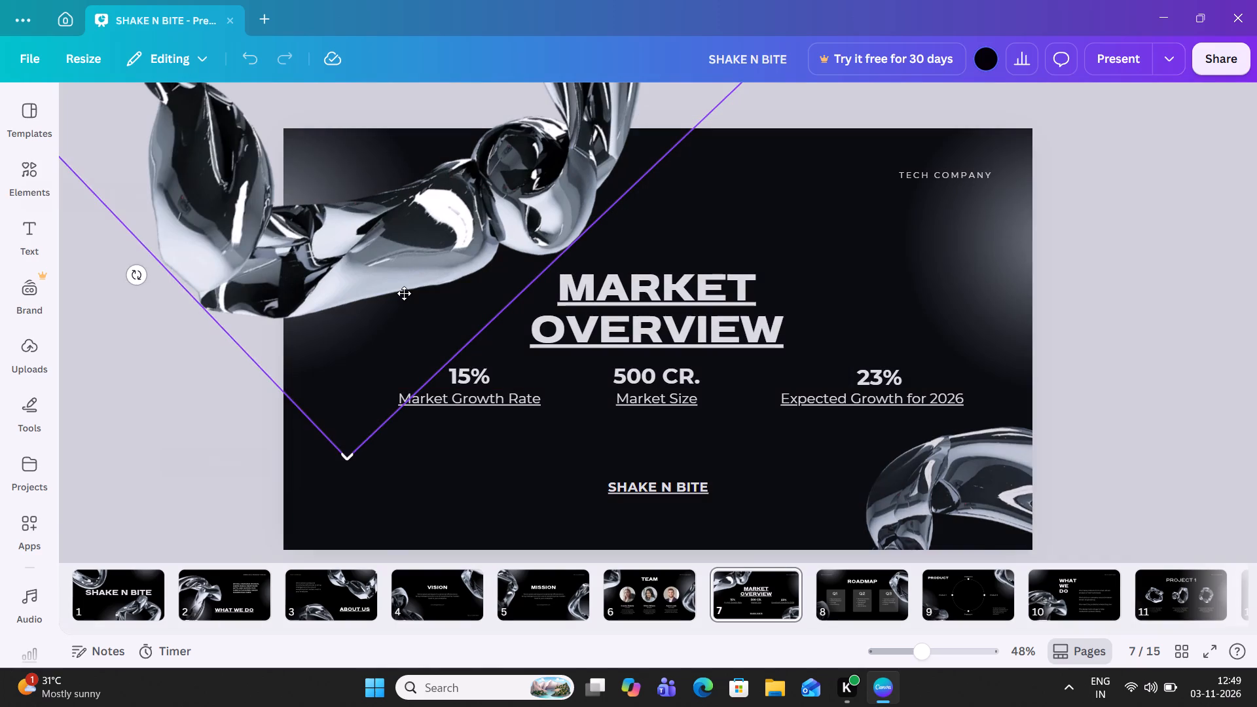
click(329, 148)
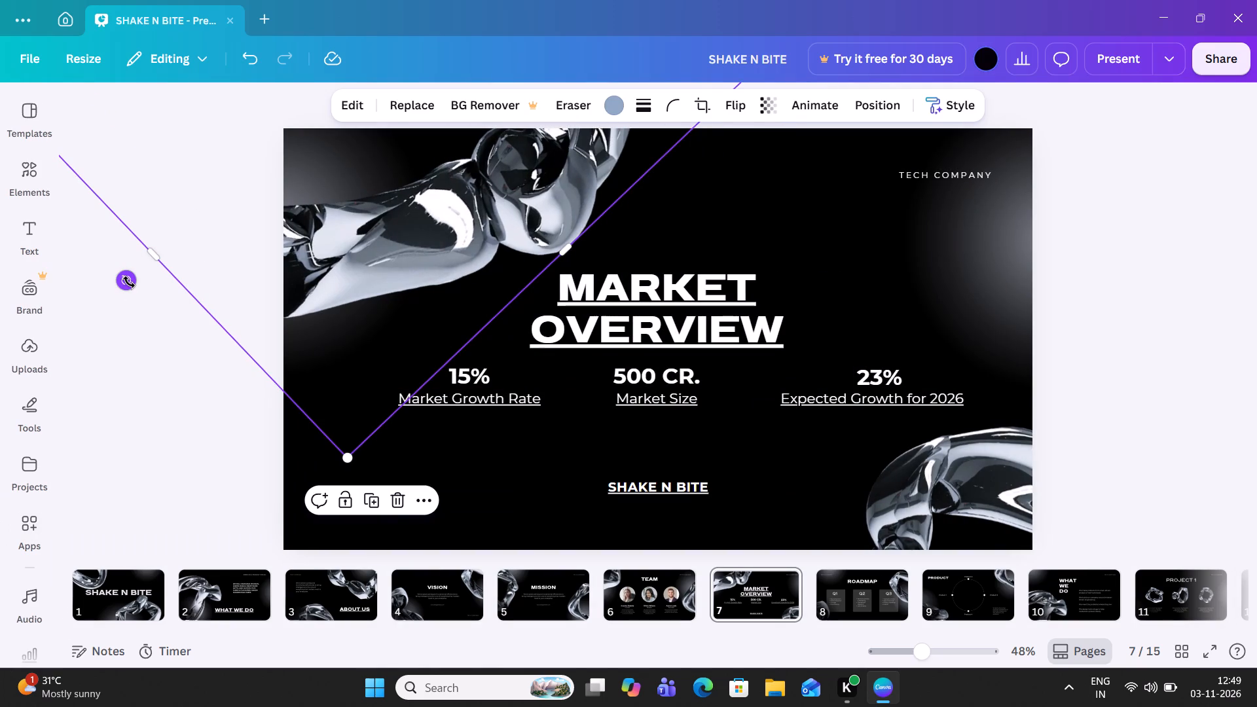
drag(129, 282, 295, 279)
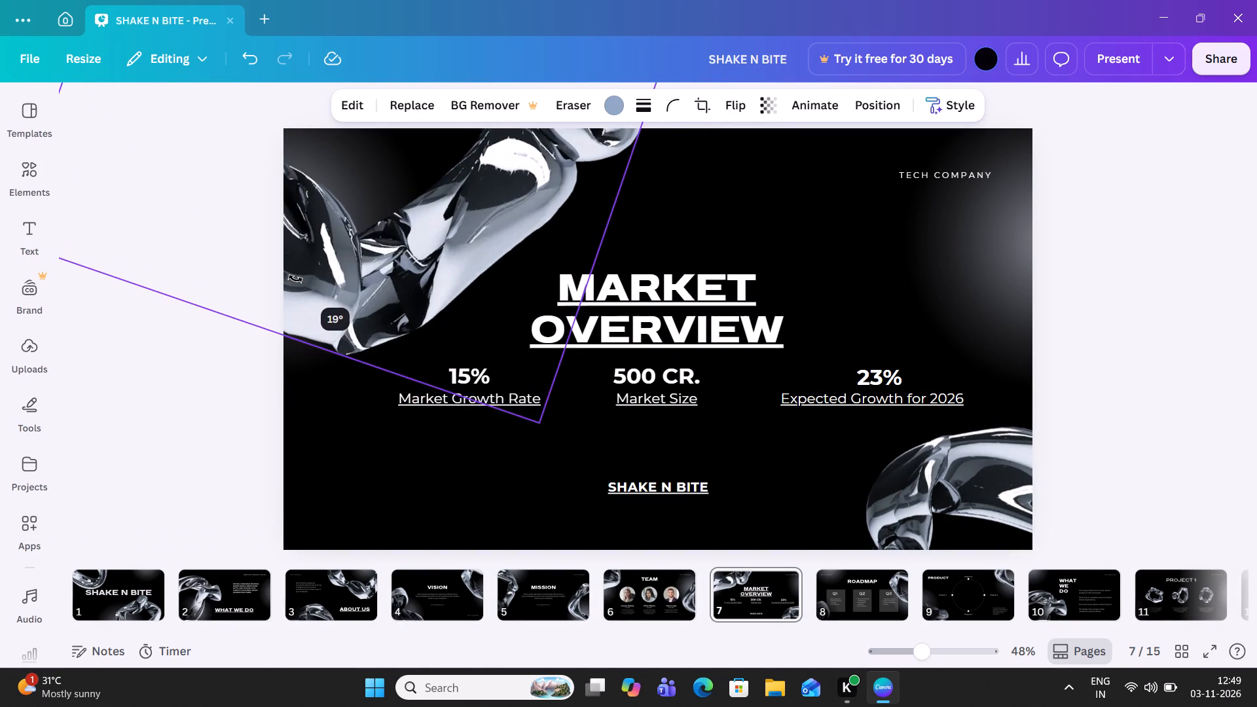
drag(295, 279, 401, 230)
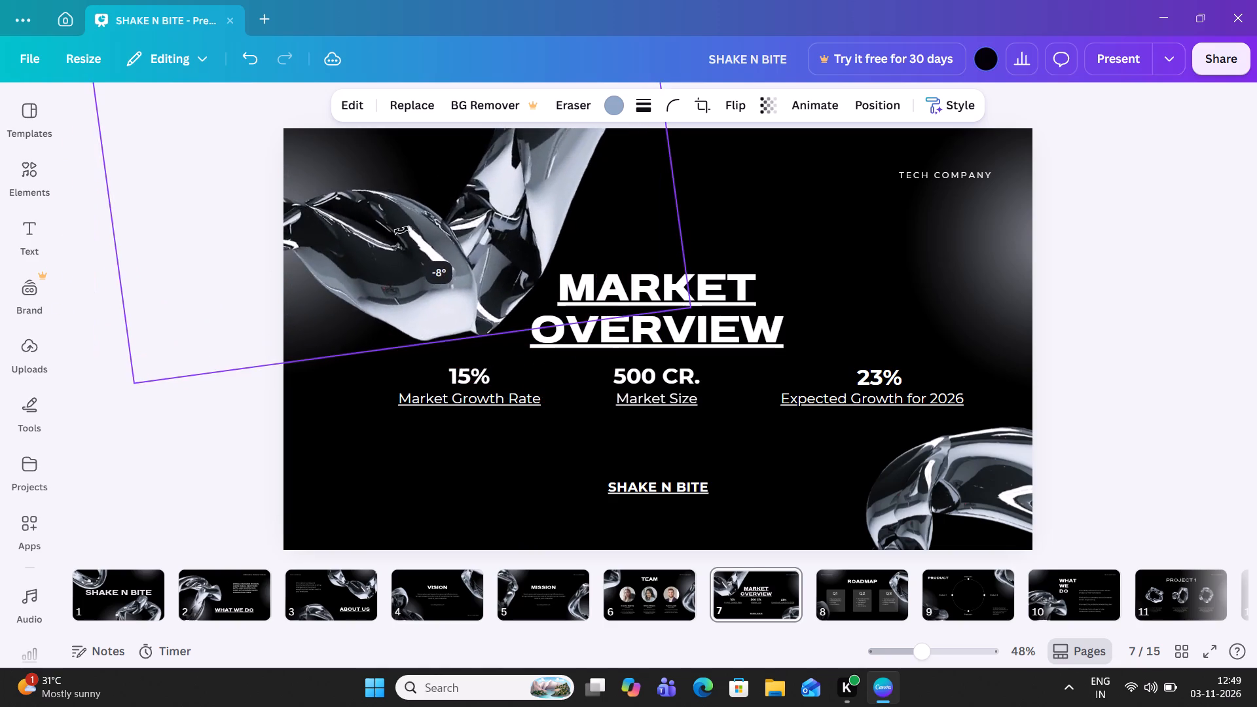
drag(401, 230, 450, 187)
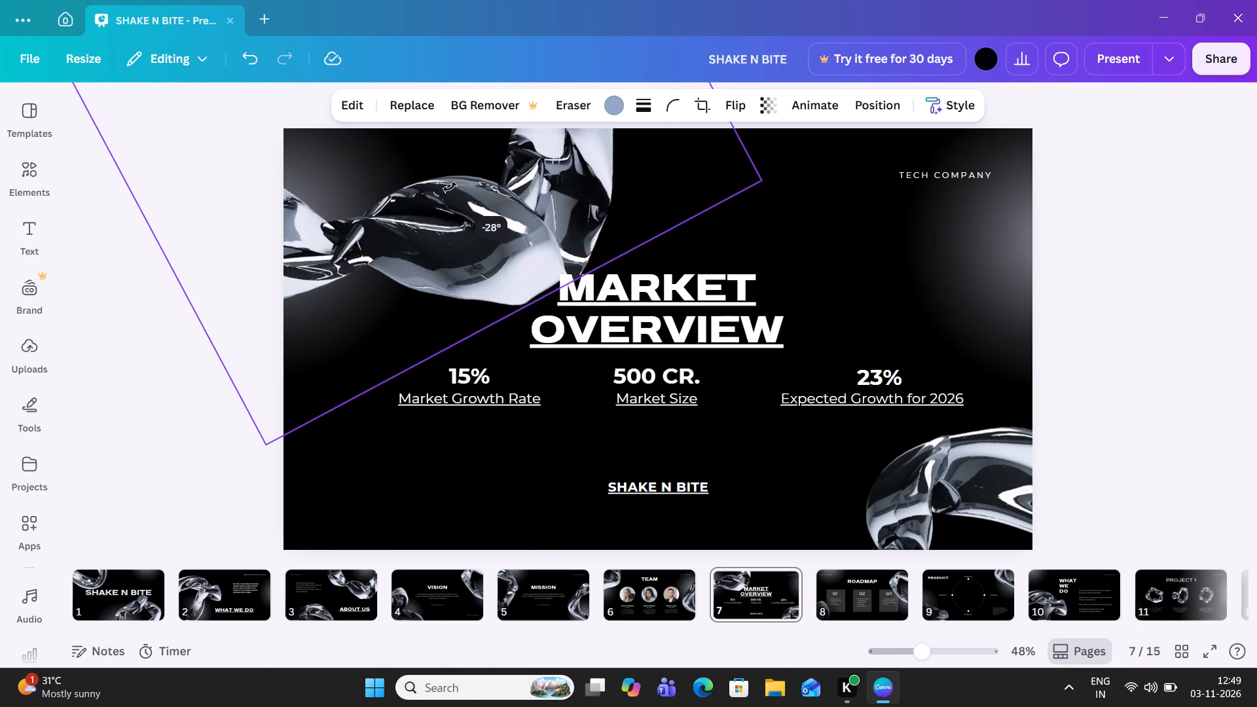
drag(450, 187, 512, 69)
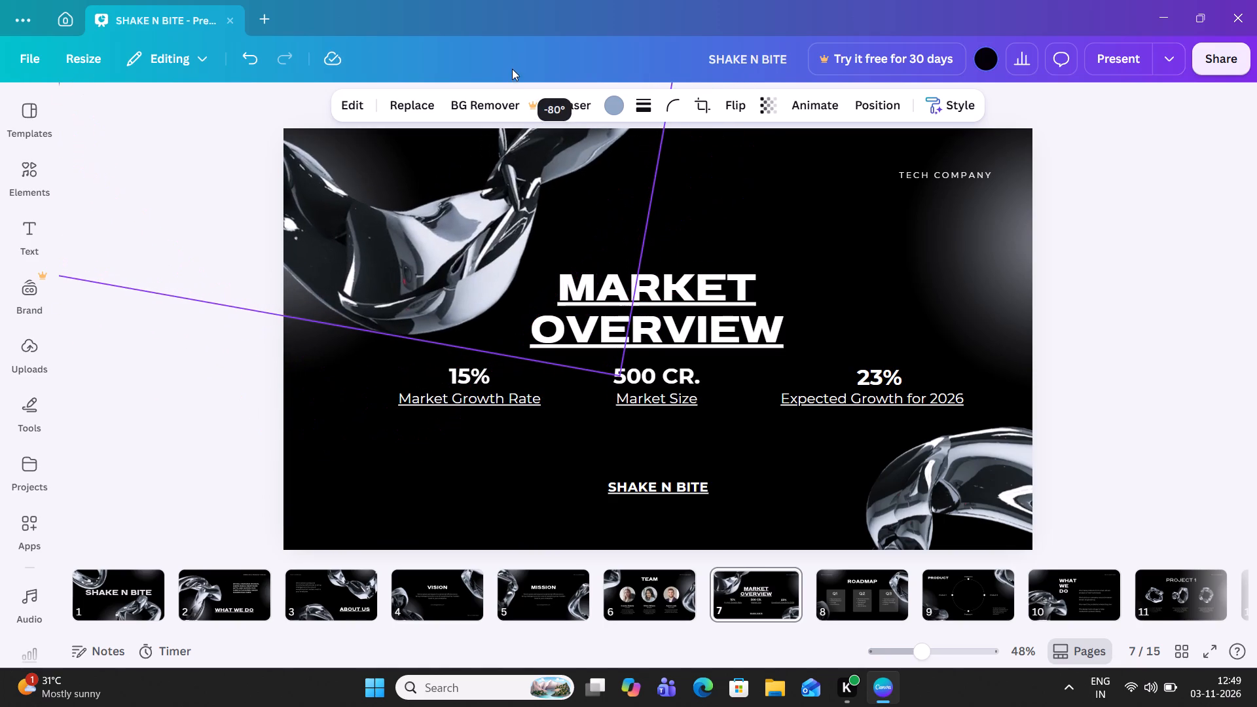
drag(512, 69, 495, 64)
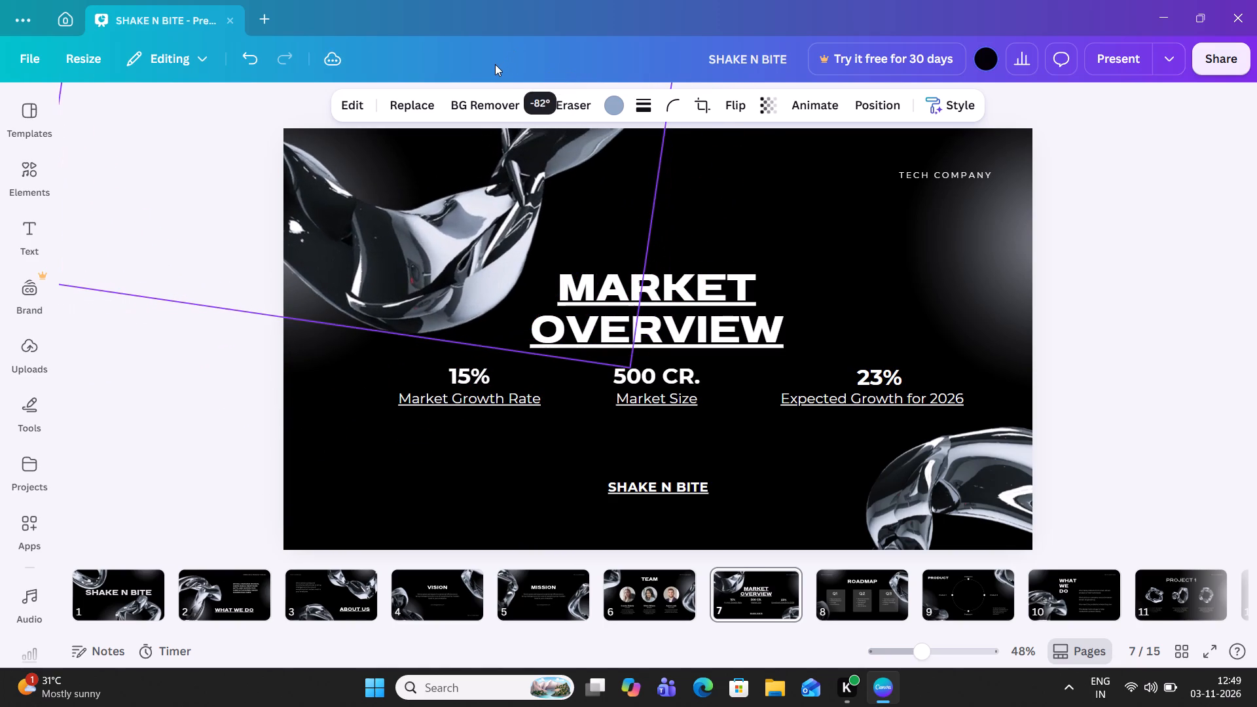
drag(495, 64, 495, 65)
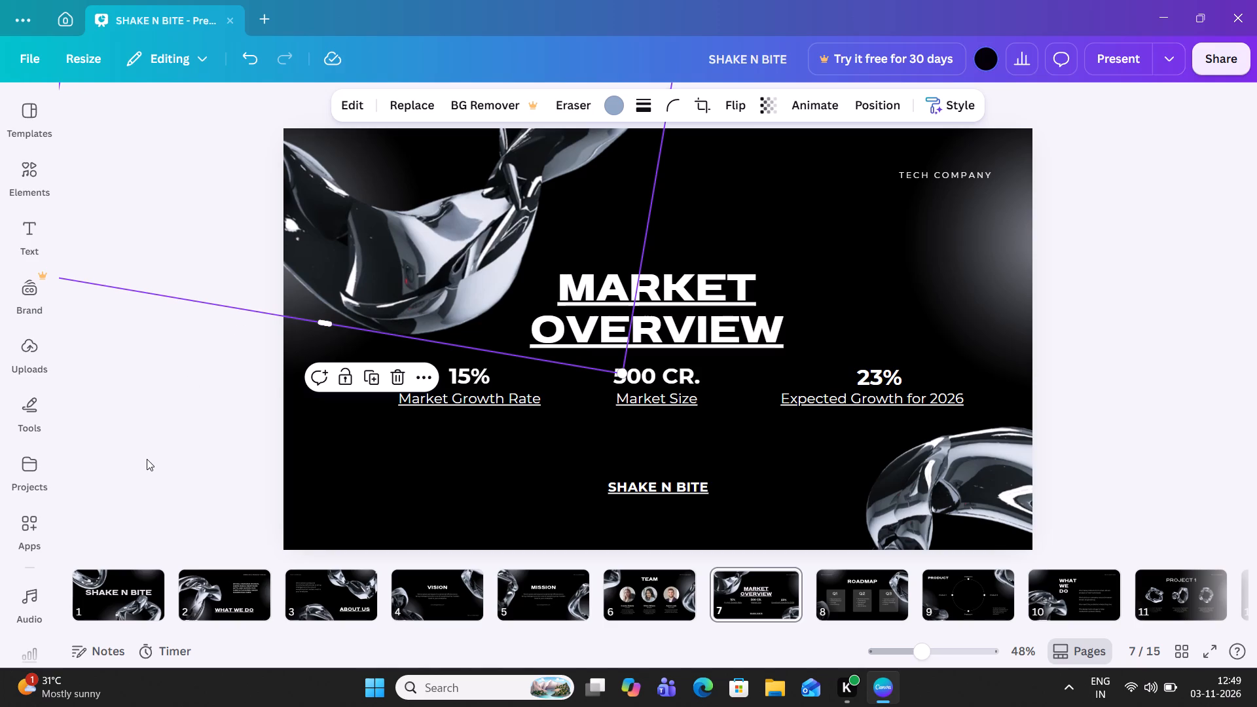
click(147, 459)
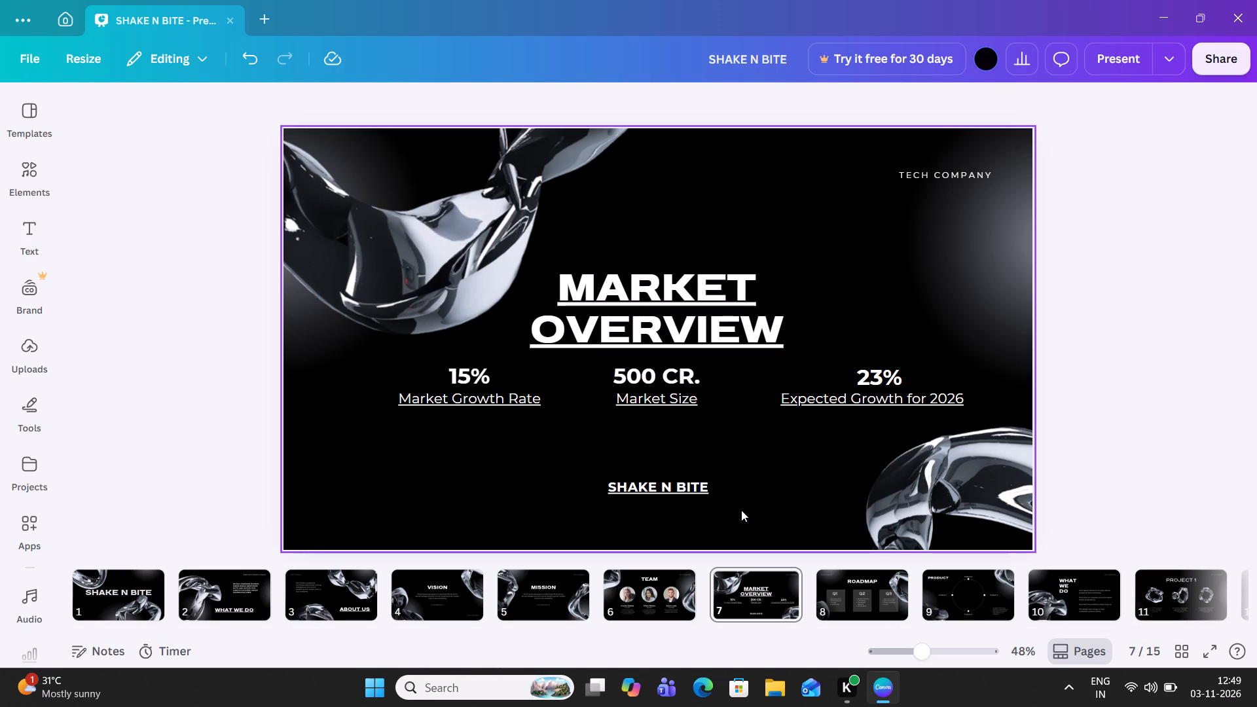
Open page 8, the Roadmap slide.
click(860, 589)
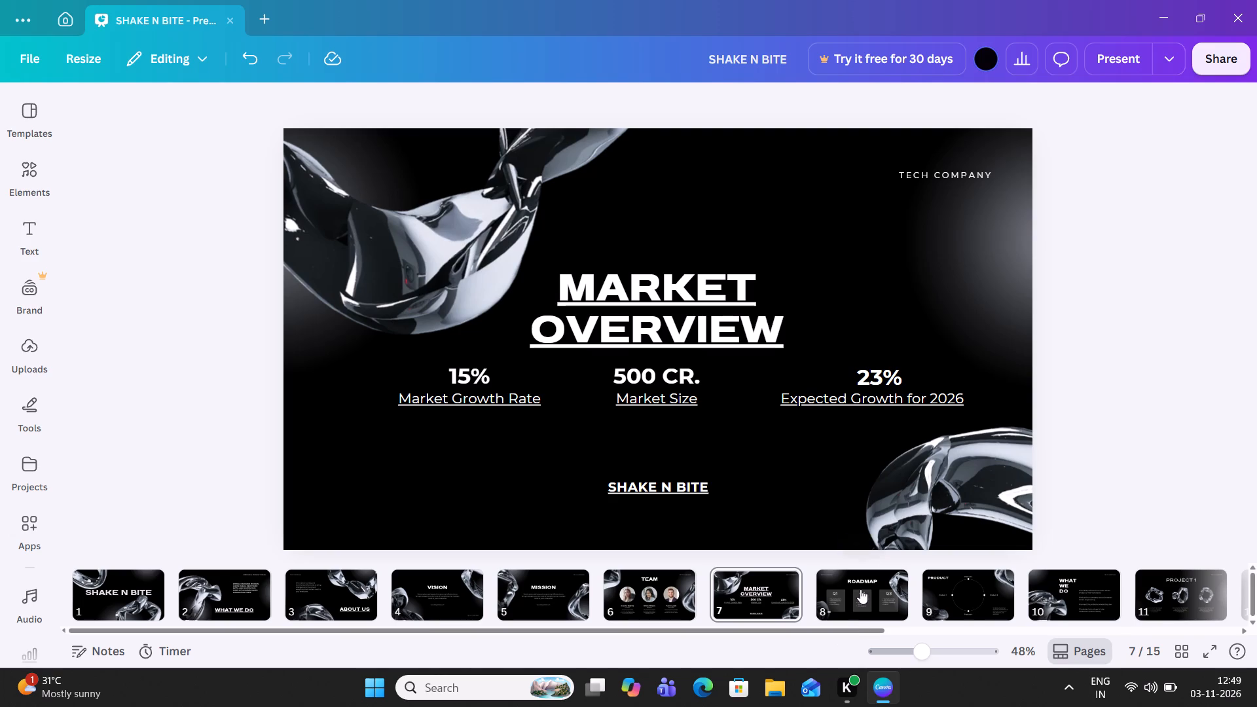
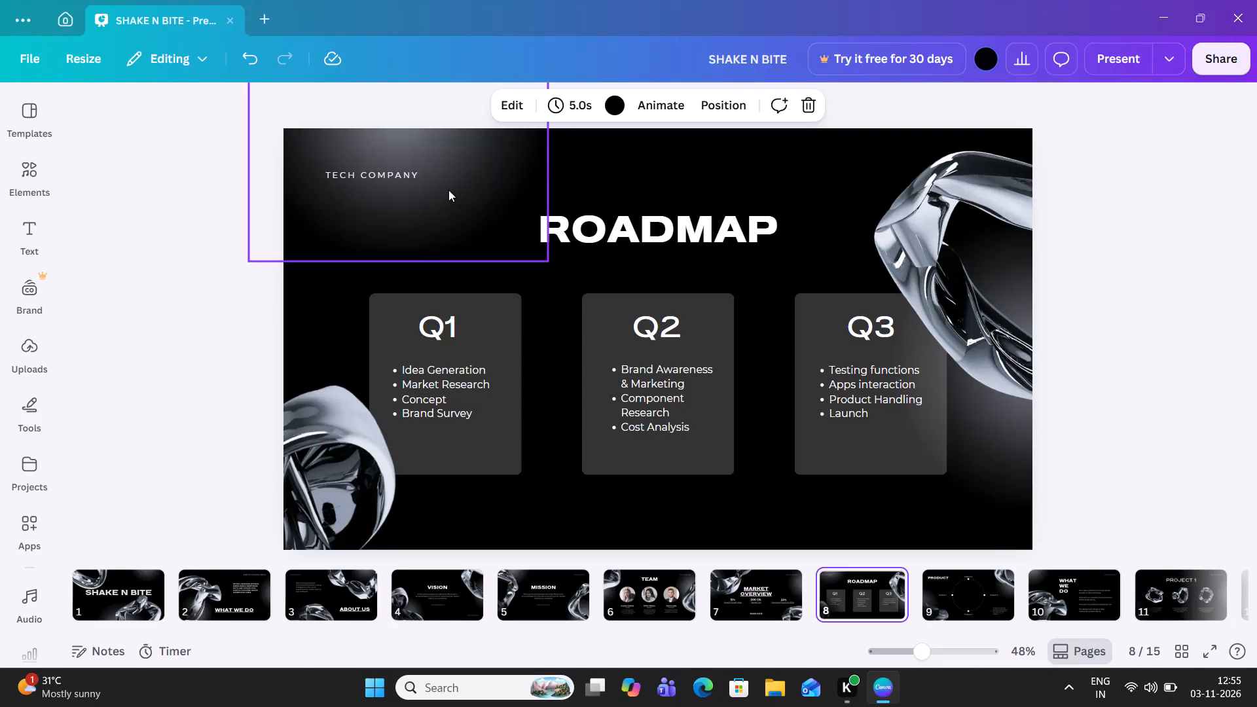
Delete the TECH COMPANY text from the Roadmap slide.
click(372, 172)
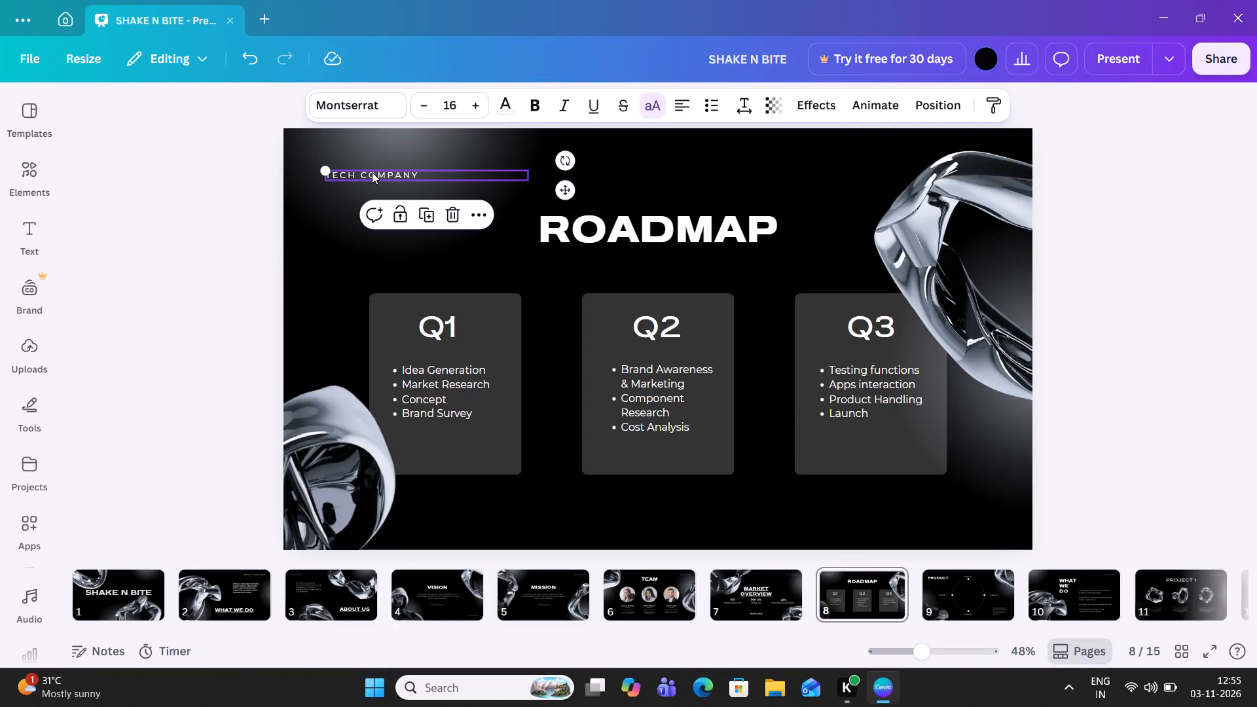
key(Delete)
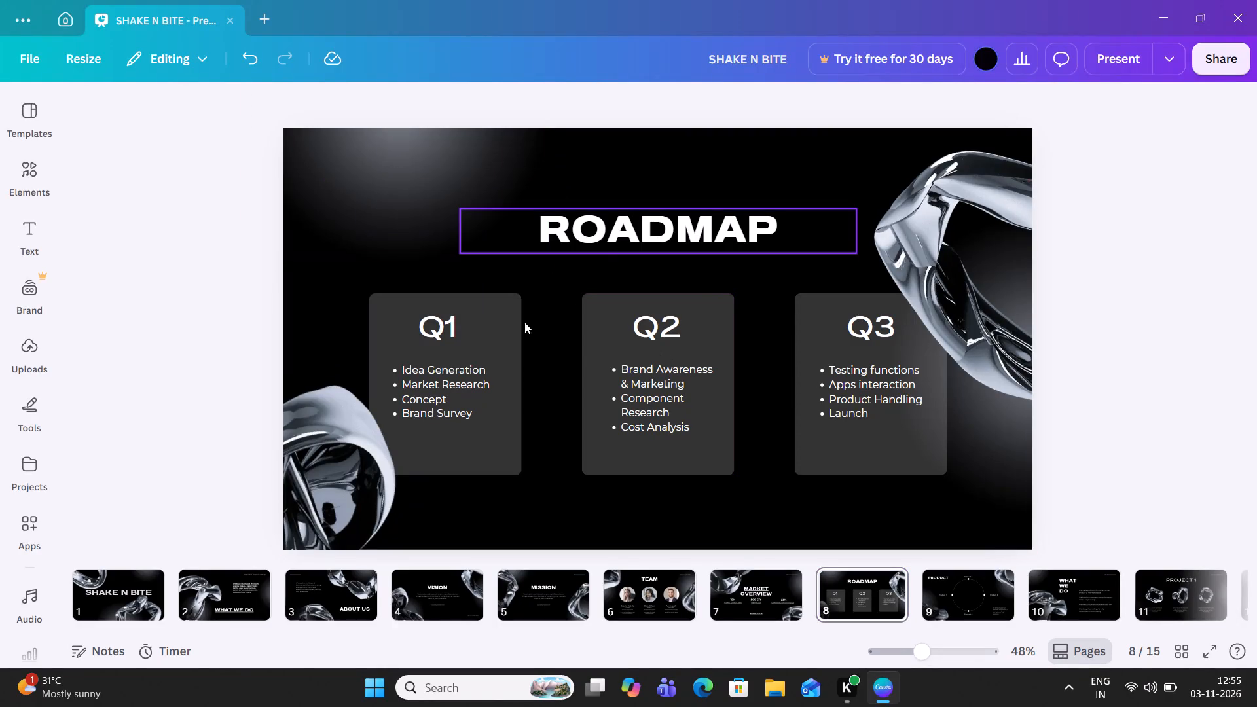
Replace the "Brand Survey" bullet in the Q1 card with "Product & Packaging".
double_click(476, 412)
click(476, 412)
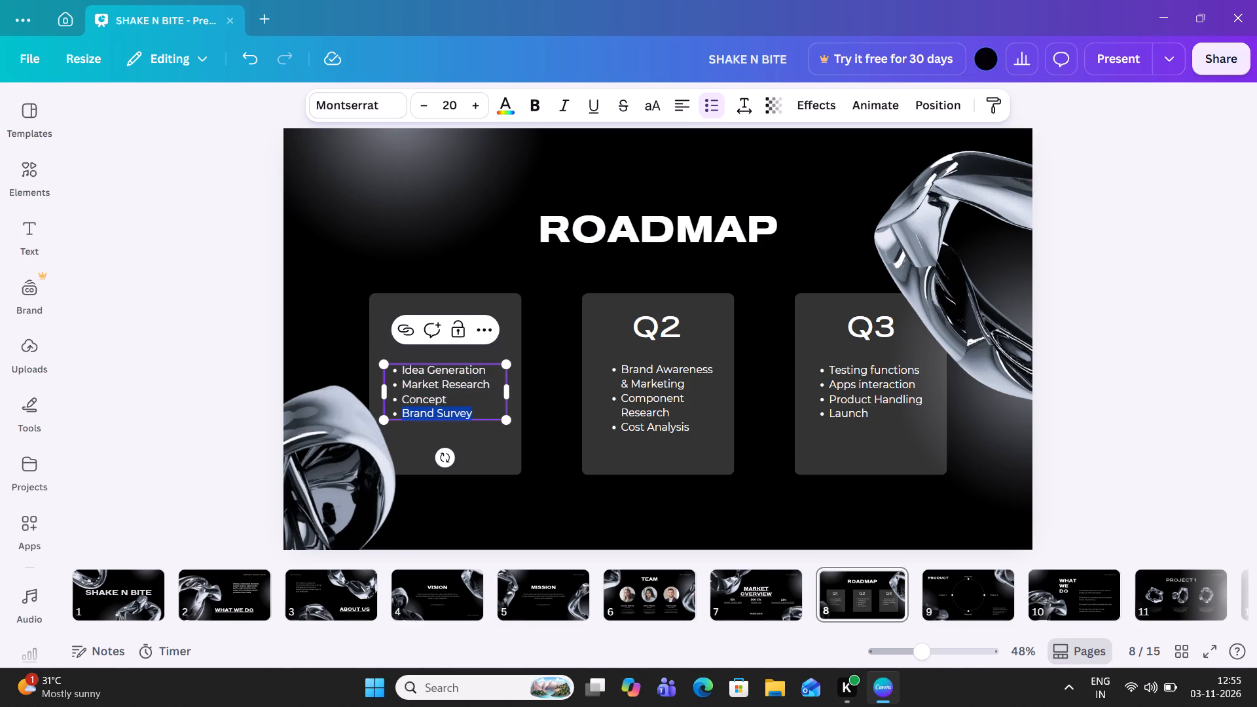
key(BackSpace)
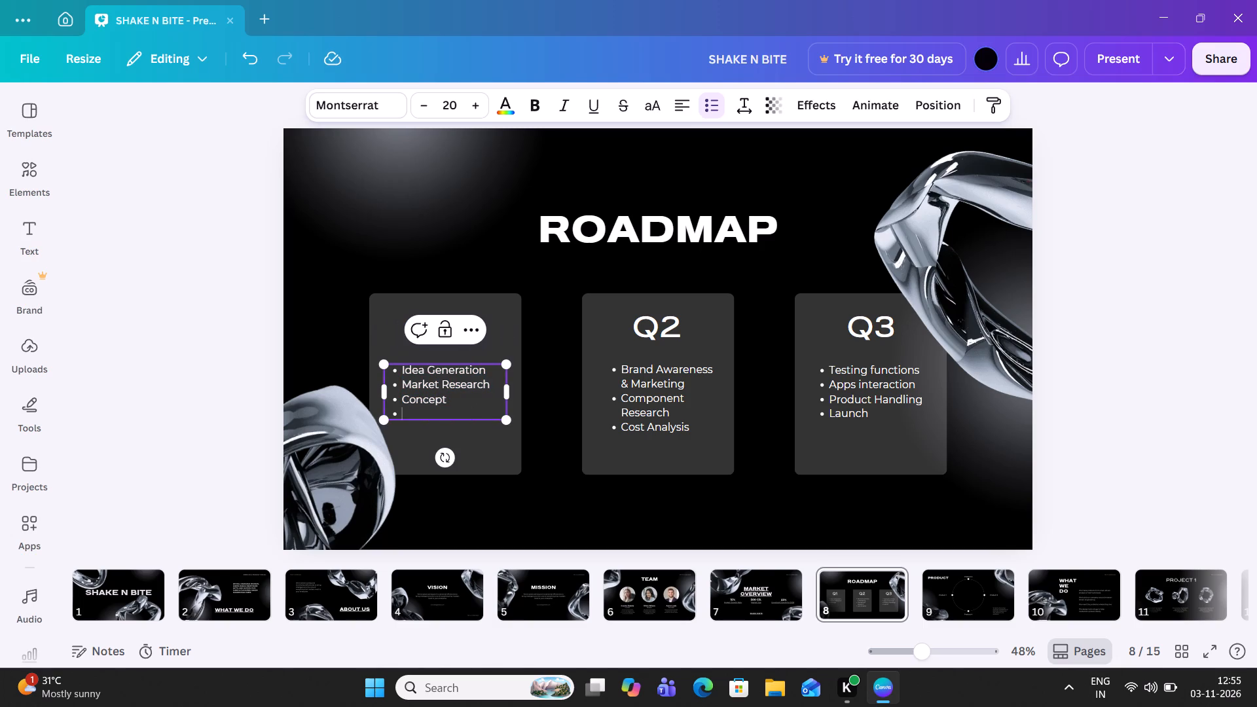
text(Product)
key(space)
text(&)
key(space)
key(shift+Up)
text(Packagiing)
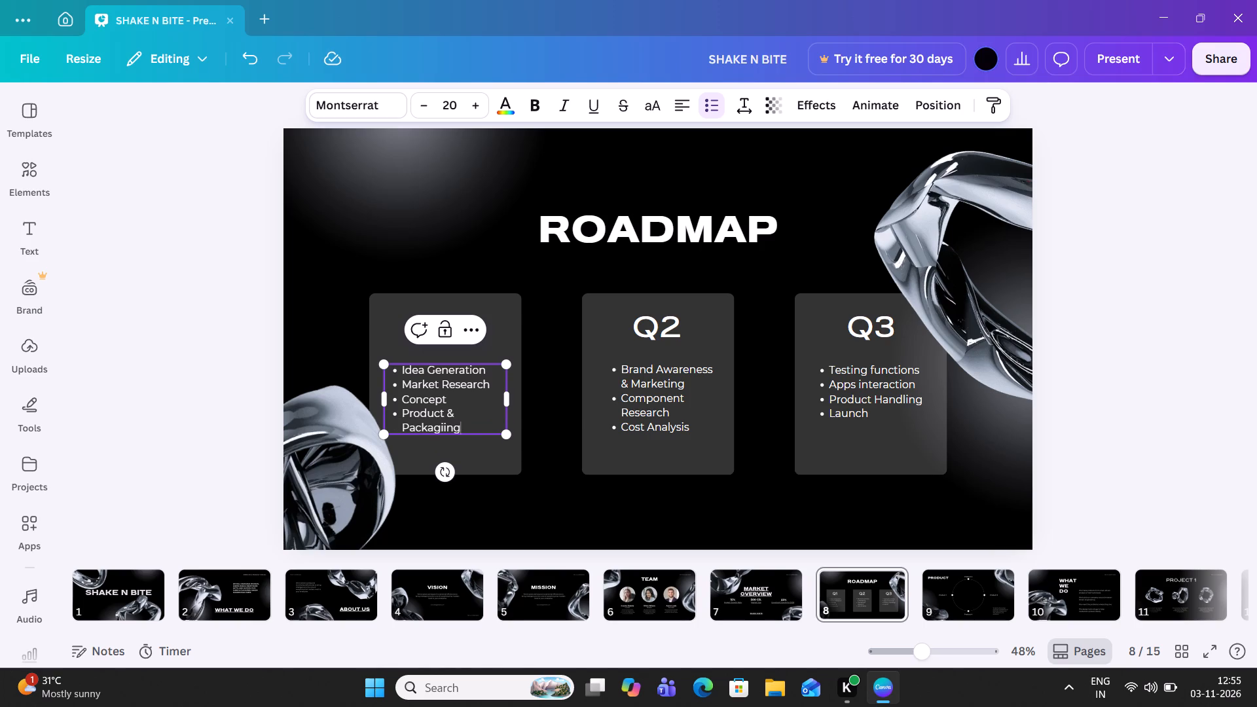
key(Left)
key(Left)
key(BackSpace)
click(195, 342)
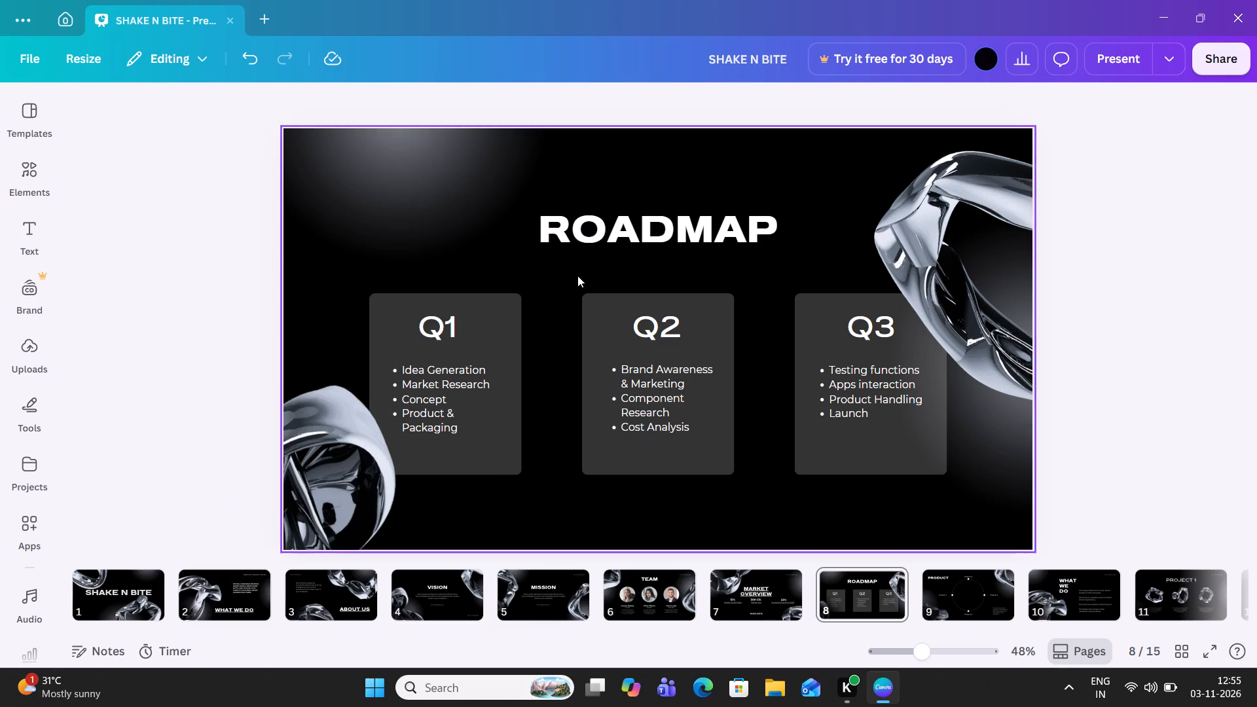
Make the Q1 heading bold.
click(446, 338)
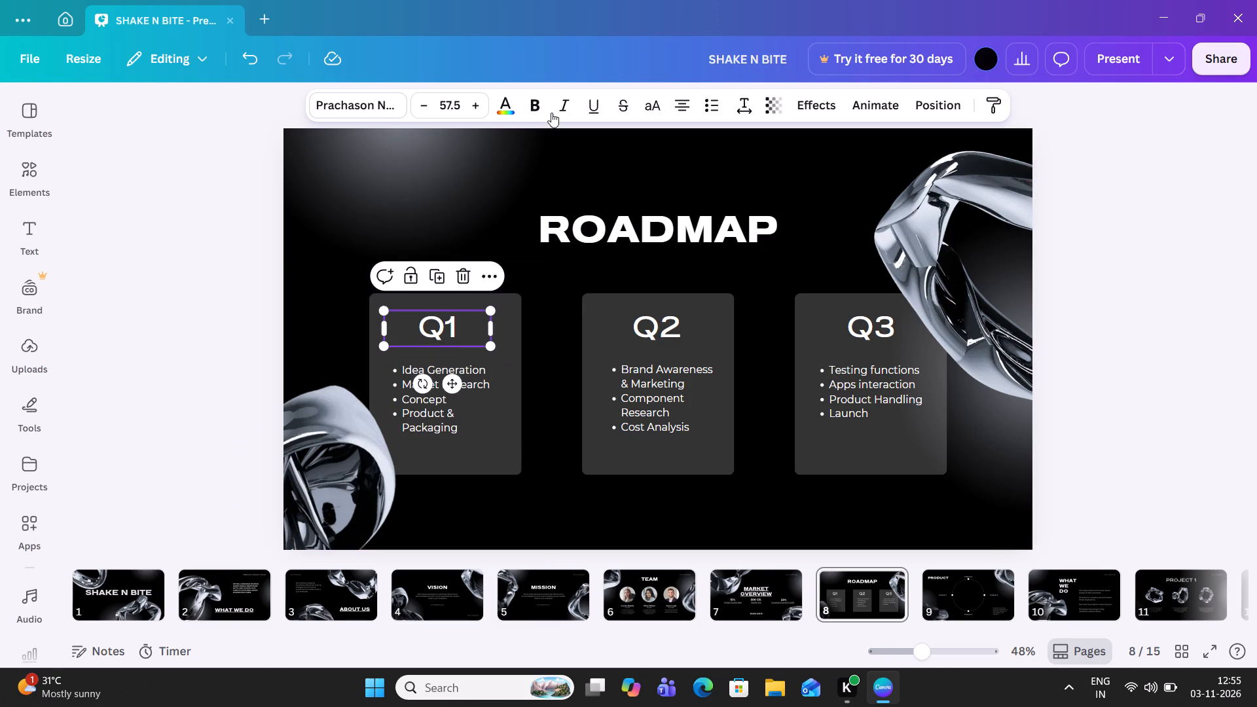
click(543, 110)
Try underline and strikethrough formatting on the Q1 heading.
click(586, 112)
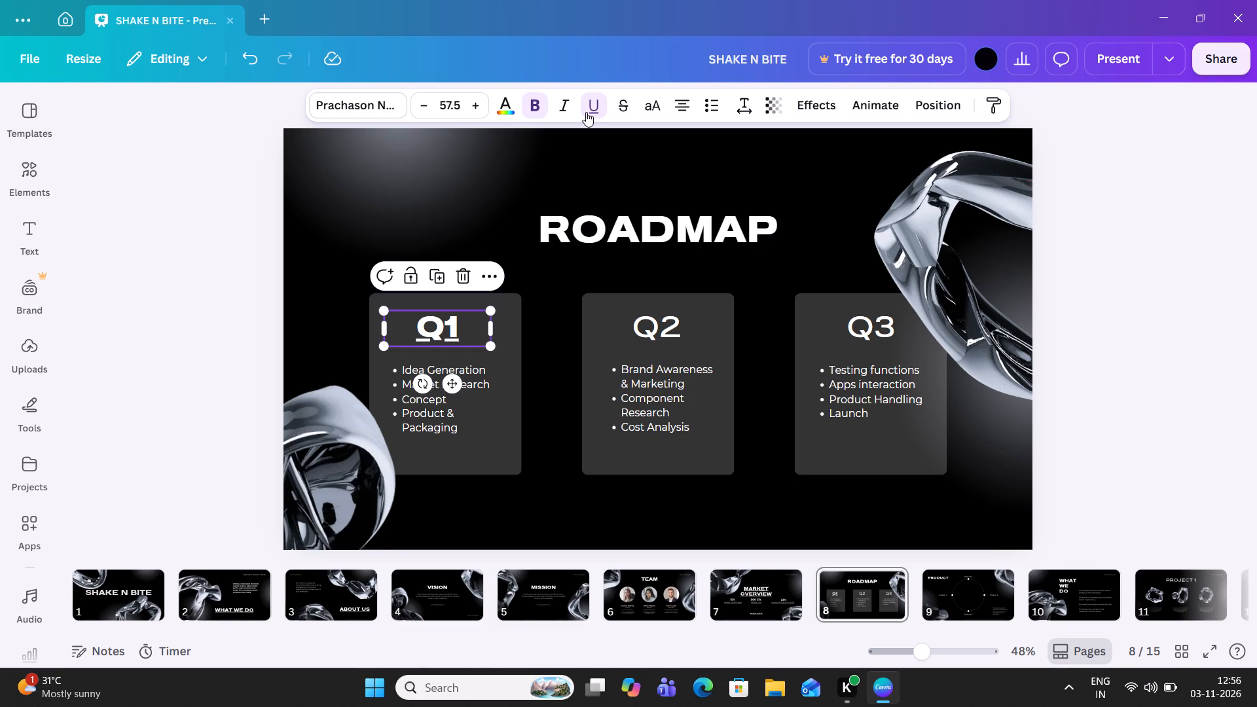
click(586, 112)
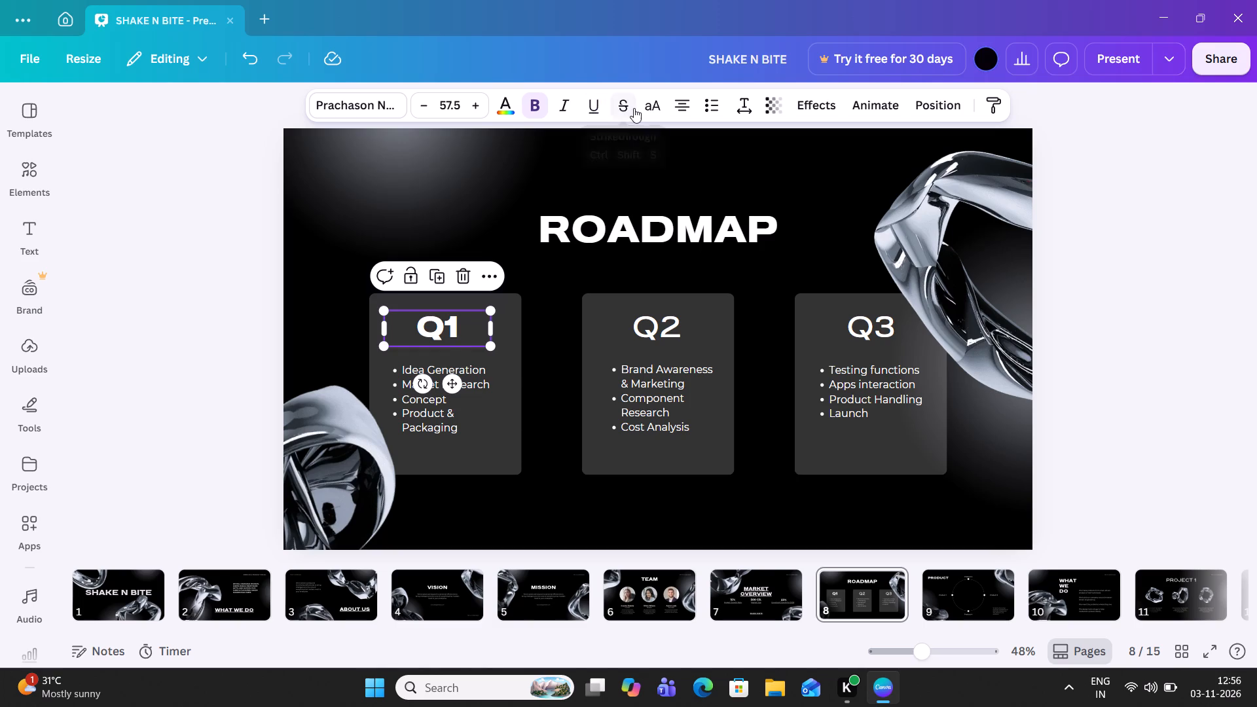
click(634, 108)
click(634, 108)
Make the Q2 and Q3 headings bold.
click(645, 321)
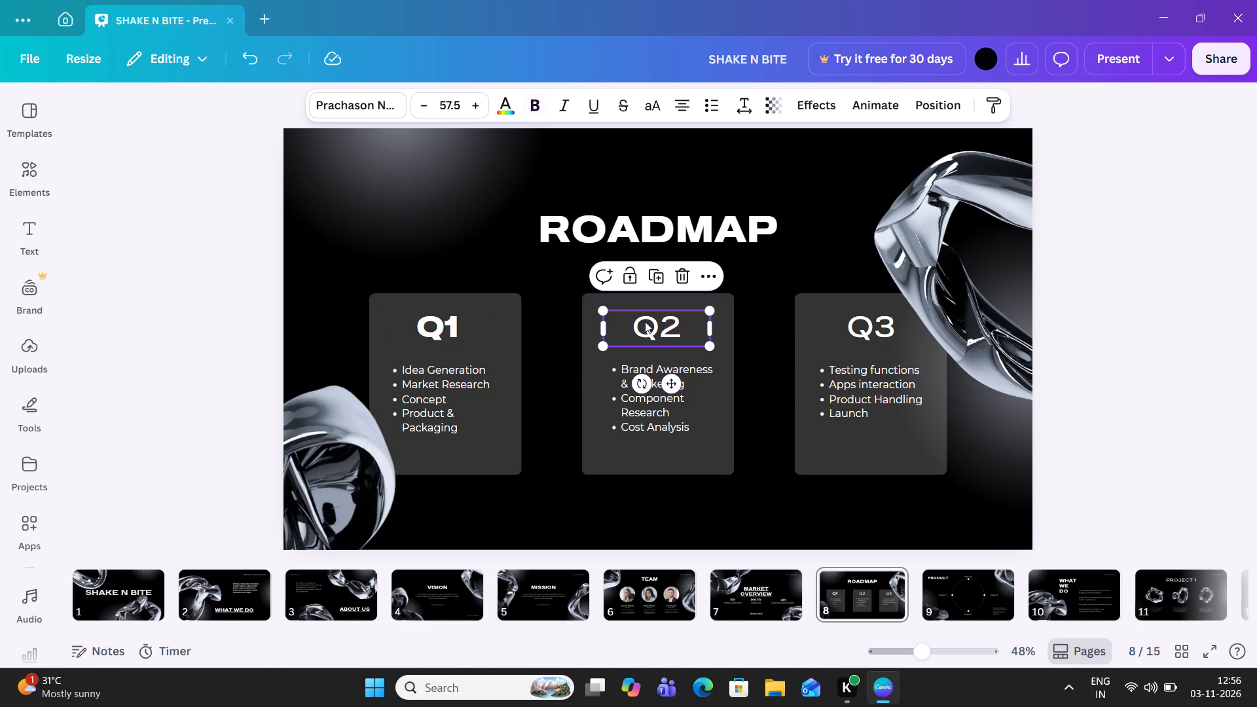
click(537, 112)
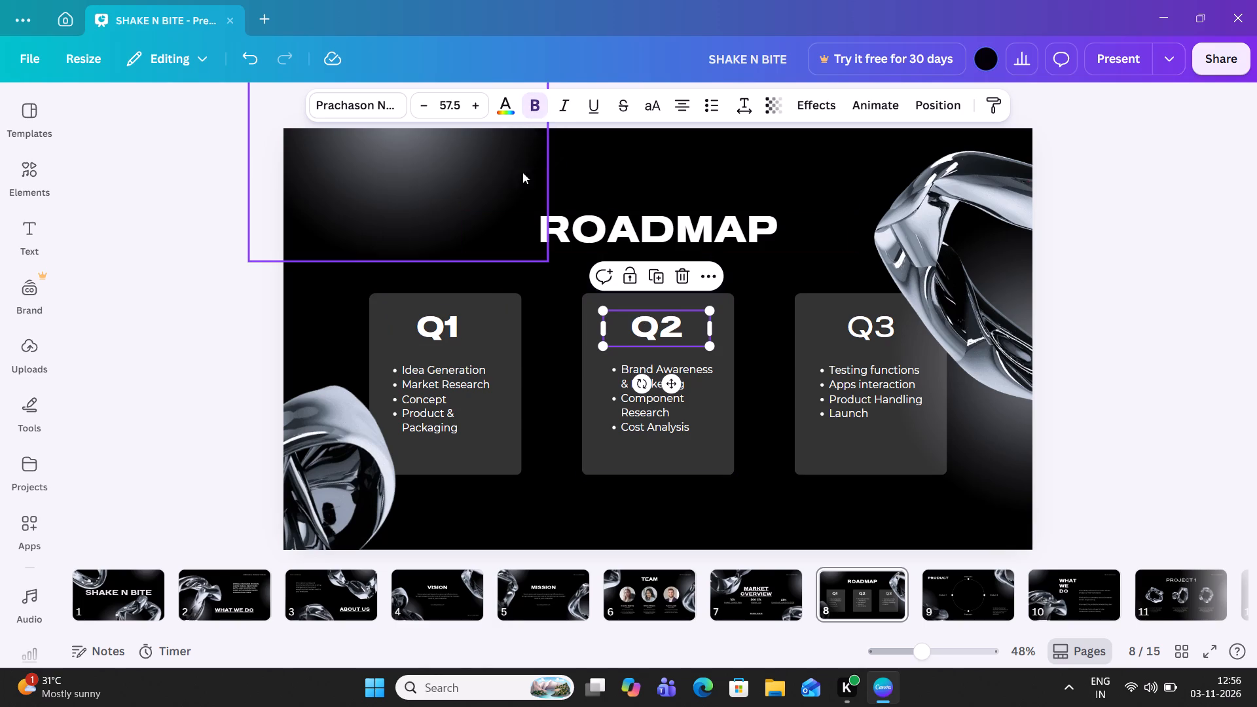
click(885, 319)
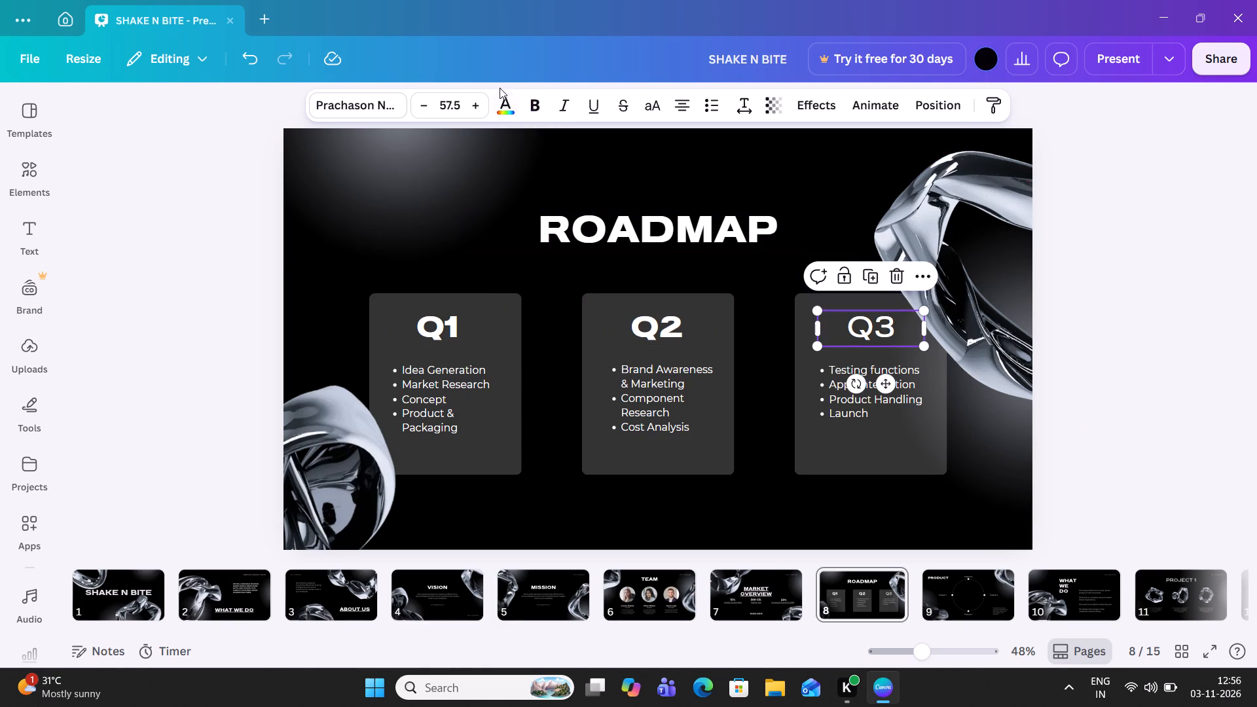
click(537, 101)
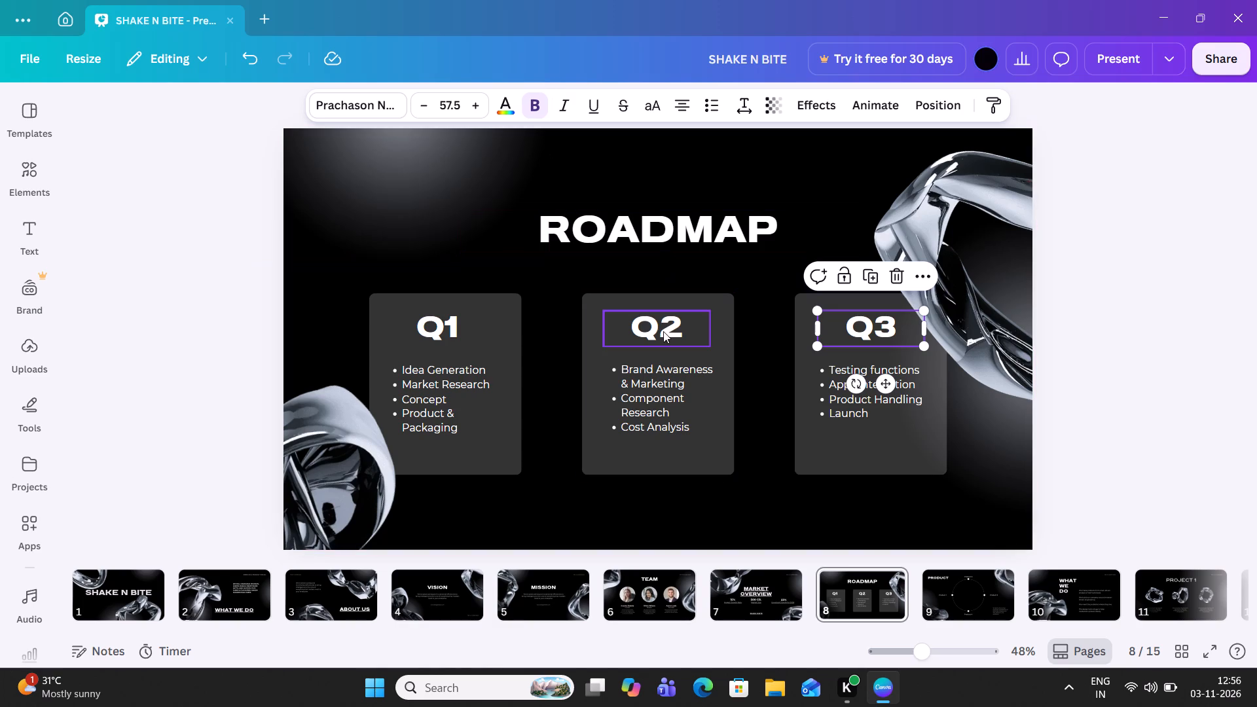
Shorten the first bullet in the Q2 card to "Brand Marketing".
double_click(651, 375)
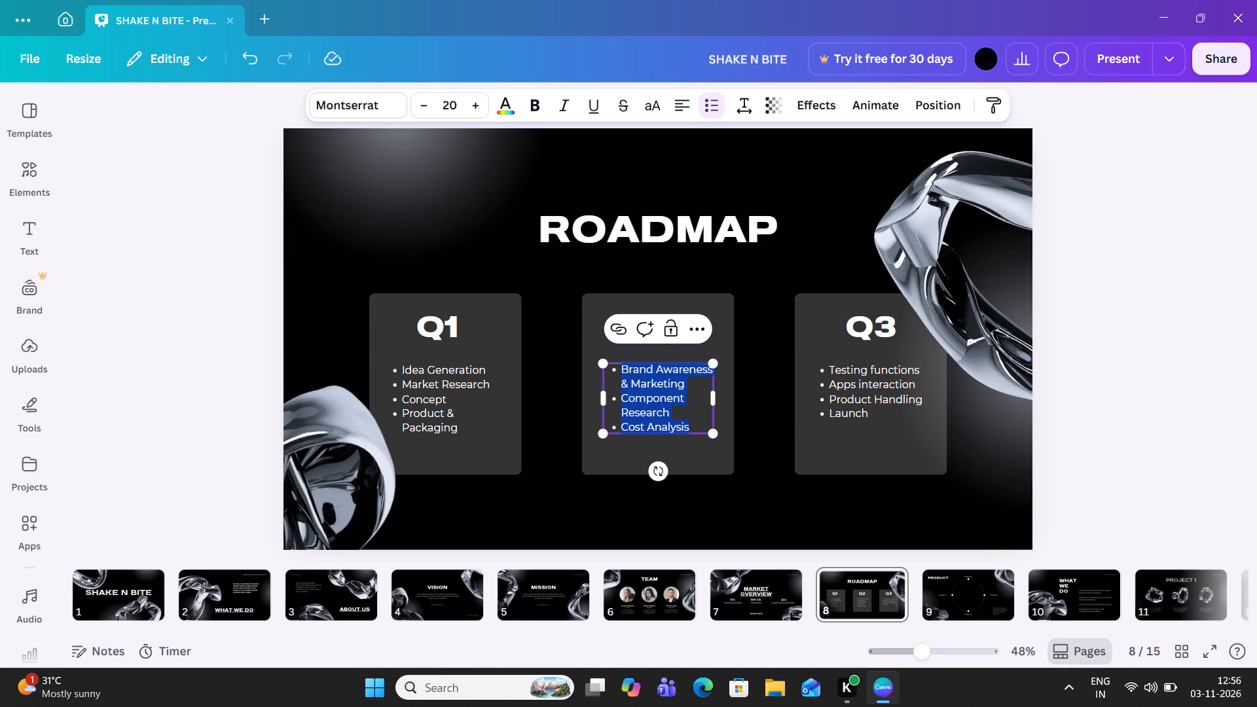
click(685, 384)
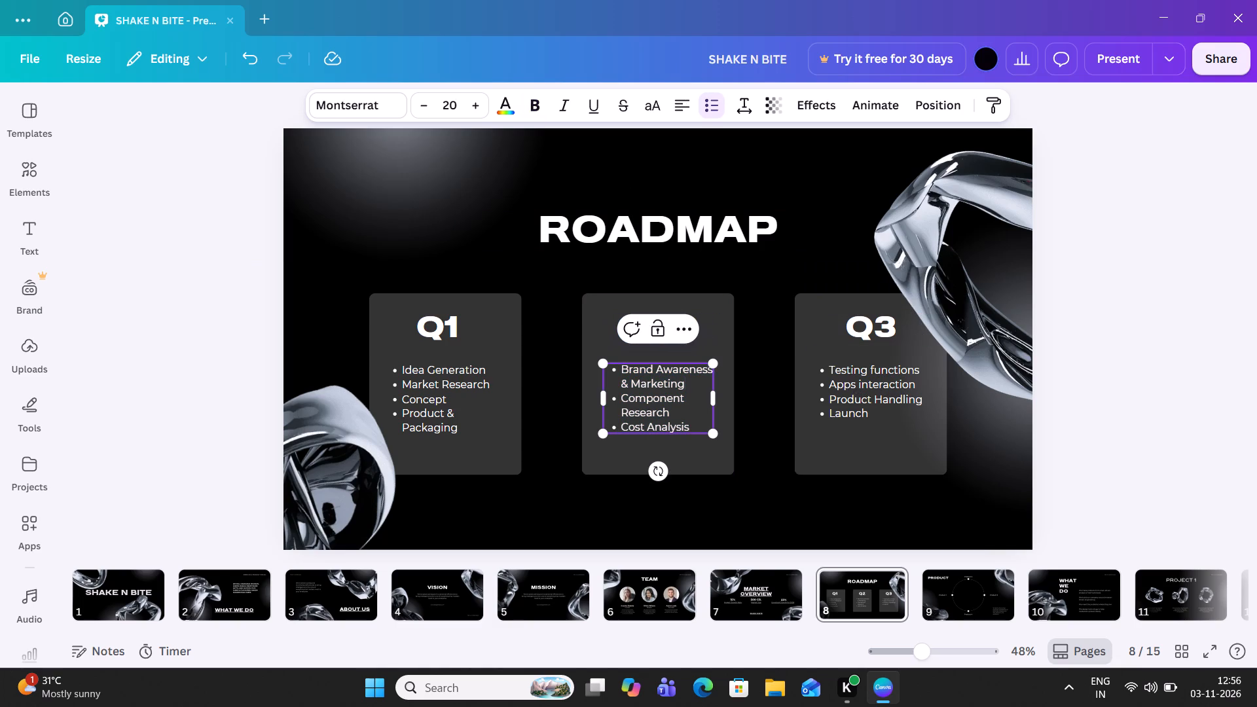
key(Right)
key(BackSpace)
key(BackSpace)
key(BackSpace)
key(BackSpace)
key(BackSpace)
key(BackSpace)
key(BackSpace)
key(BackSpace)
key(BackSpace)
key(BackSpace)
key(BackSpace)
key(BackSpace)
key(BackSpace)
key(BackSpace)
key(BackSpace)
key(BackSpace)
key(BackSpace)
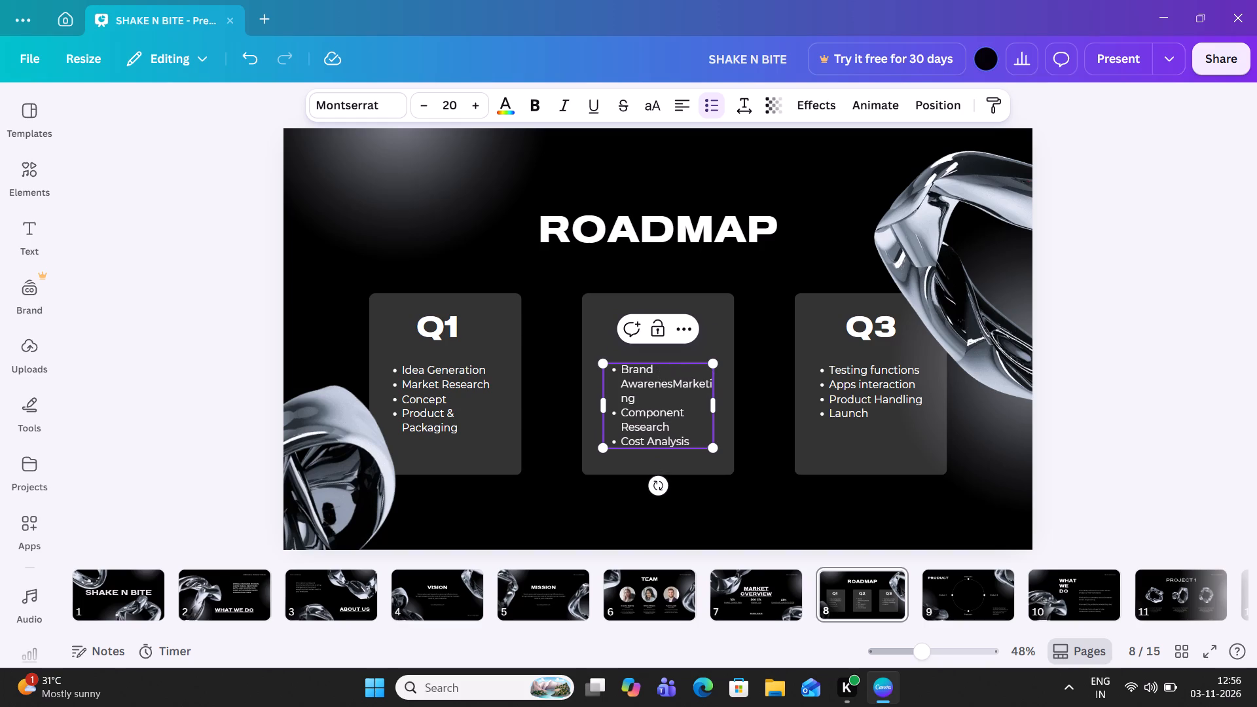
key(BackSpace)
key(BackSpace)
key(BackSpace)
key(BackSpace)
key(BackSpace)
key(BackSpace)
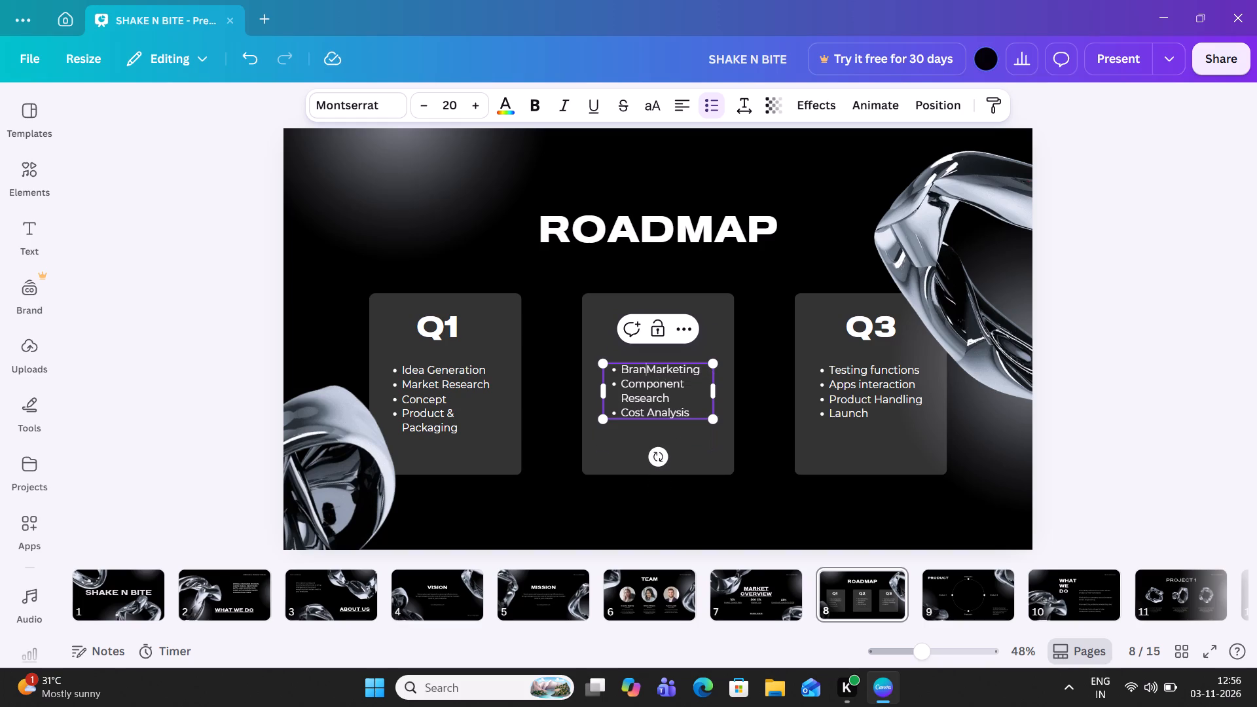
text(d)
key(space)
Change the "Component Research" bullet in the Q2 card to "Market Research".
click(683, 388)
key(BackSpace)
key(BackSpace)
key(BackSpace)
key(BackSpace)
key(BackSpace)
key(BackSpace)
key(BackSpace)
key(BackSpace)
key(BackSpace)
key(BackSpace)
key(BackSpace)
key(BackSpace)
key(BackSpace)
key(BackSpace)
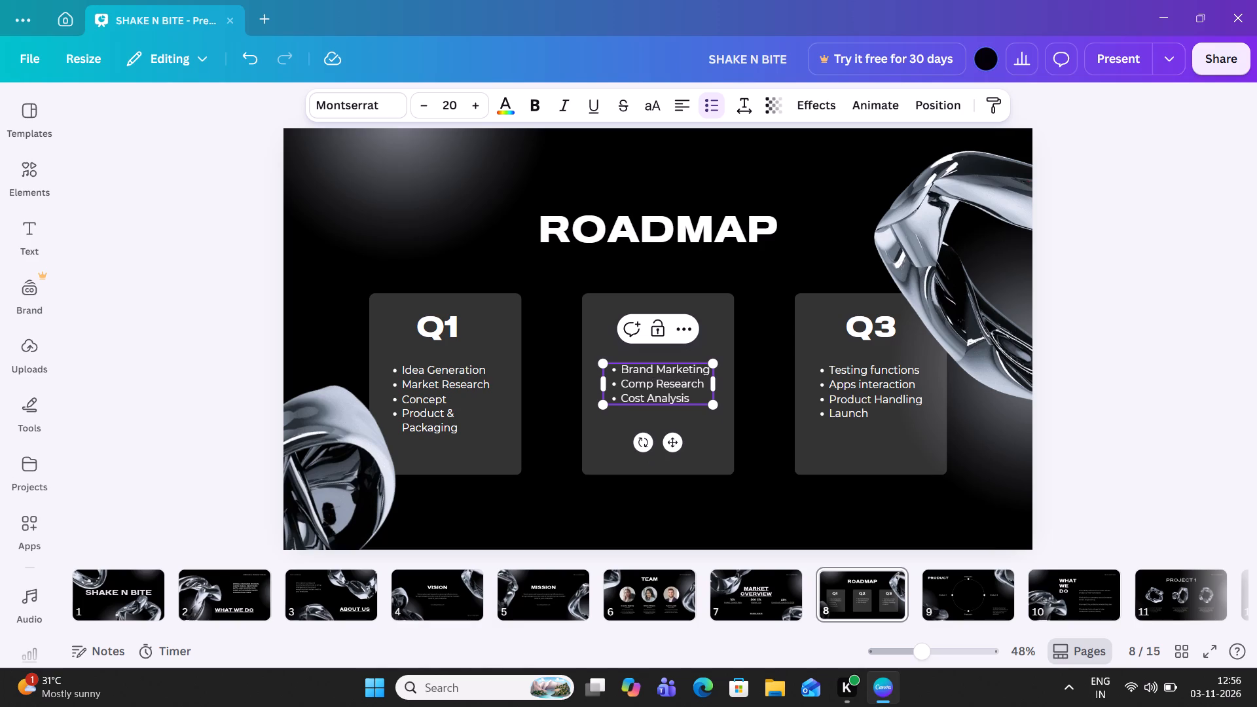
key(BackSpace)
key(BackSpace)
key(BackSpace)
text(PR)
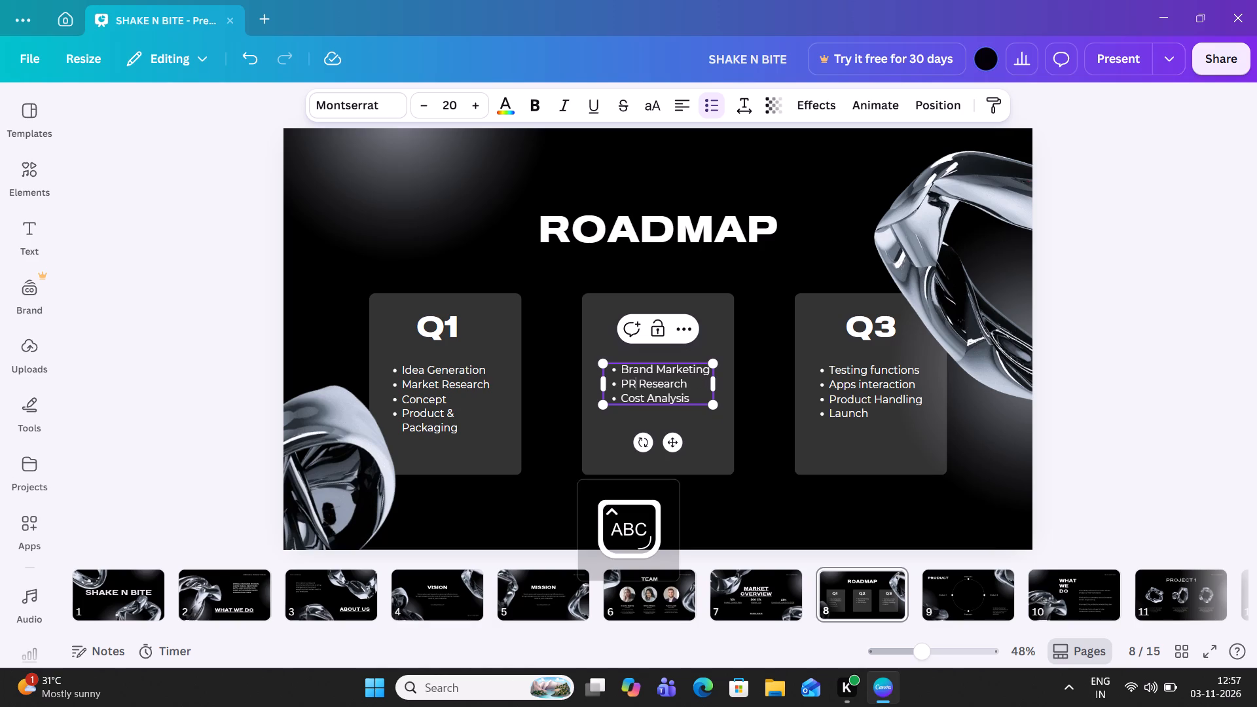
text(rice)
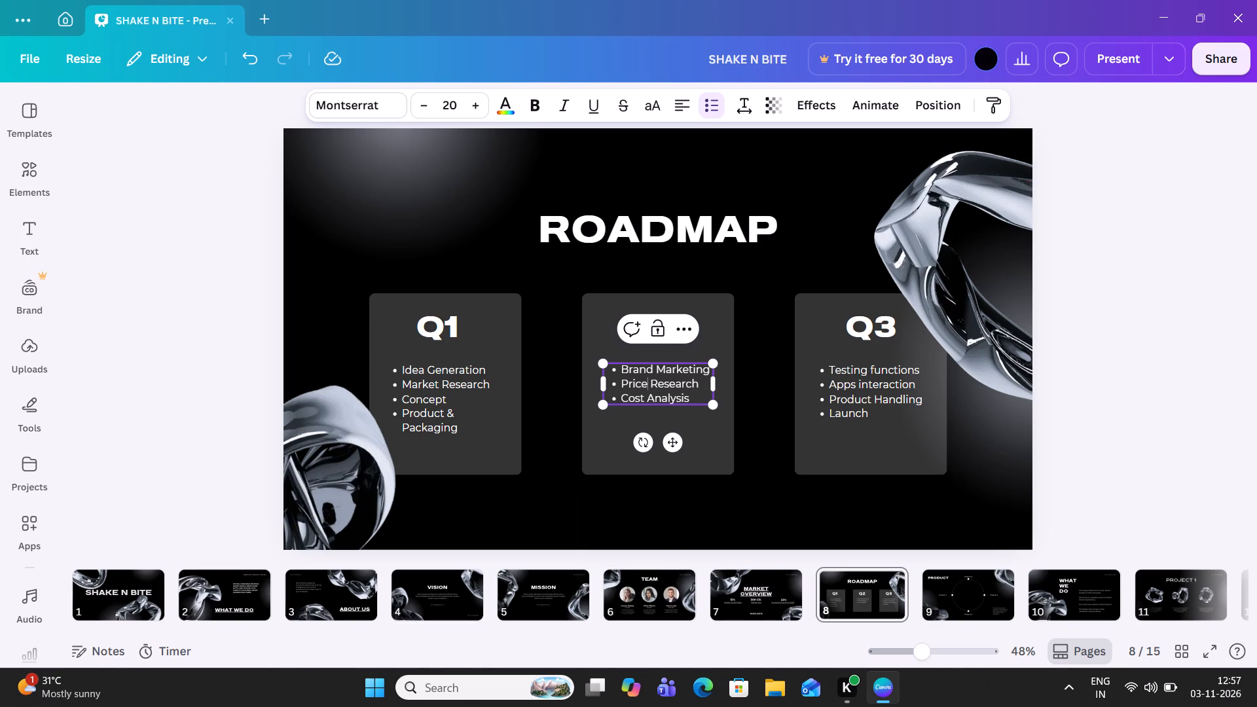
key(BackSpace)
key(BackSpace)
key(BackSpace)
key(BackSpace)
key(BackSpace)
text(Market)
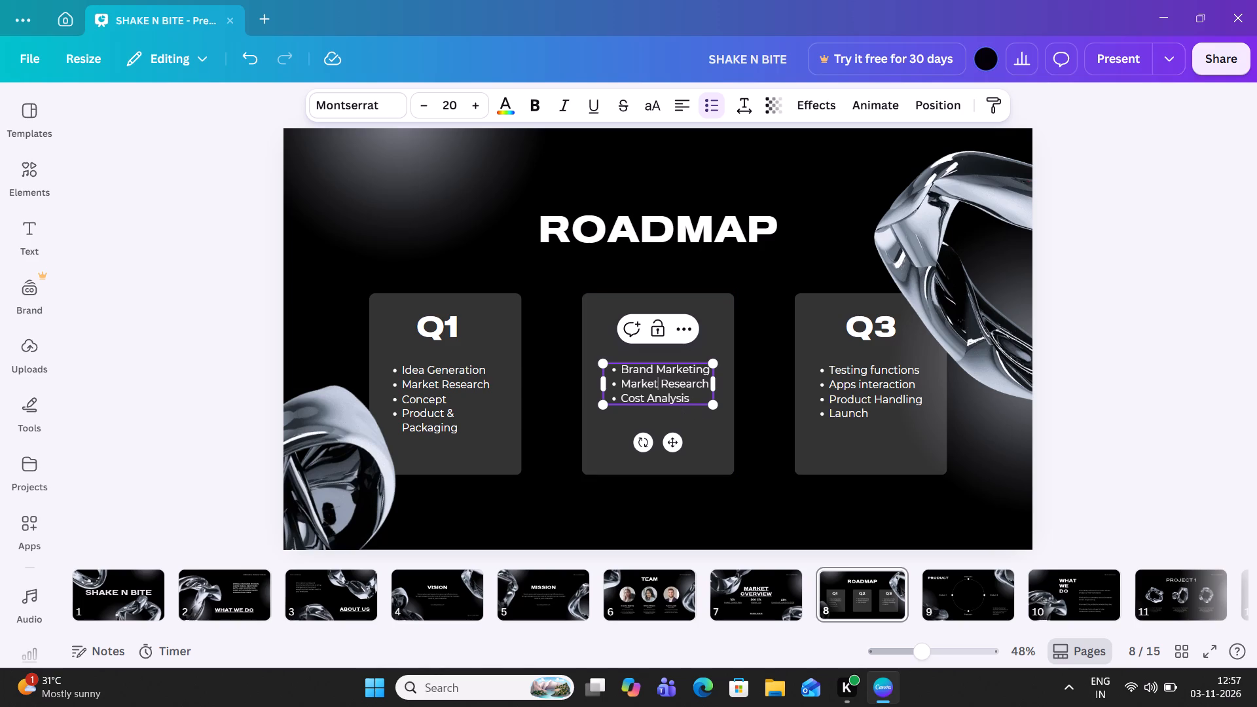
Expand the last bullet in the Q2 card to "Cost & Price Analysis".
click(645, 399)
key(space)
text(& Price)
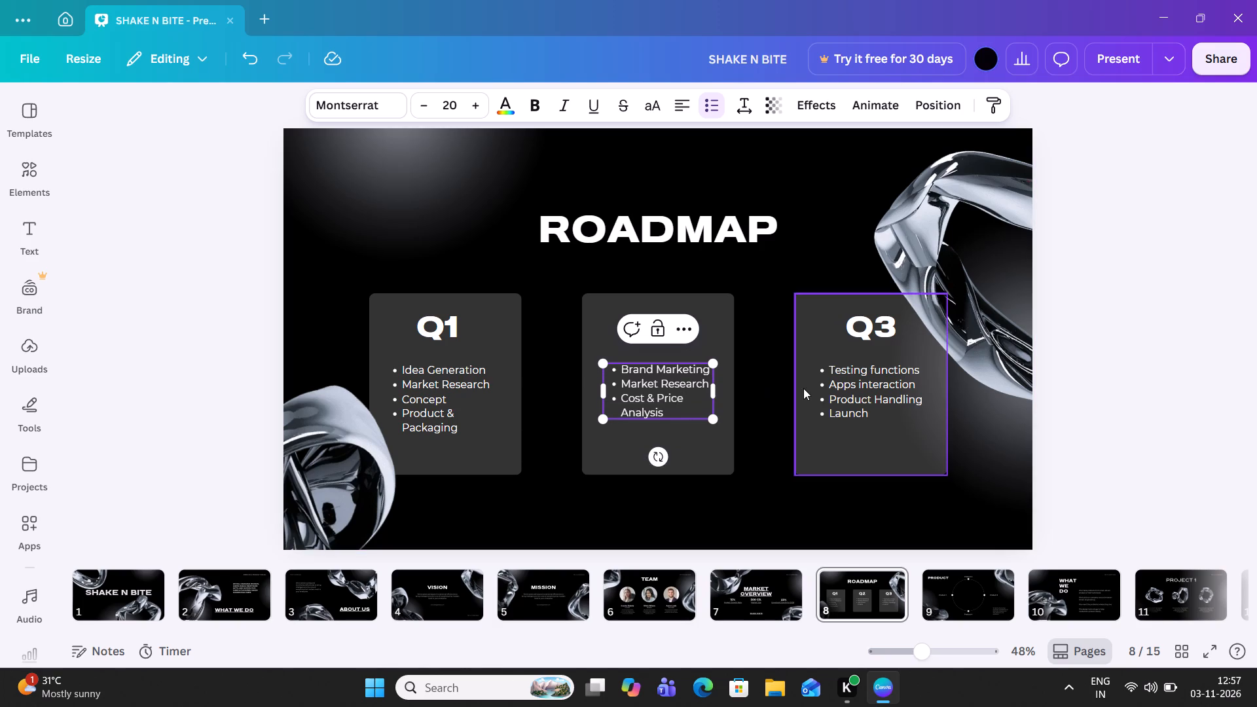
click(1058, 393)
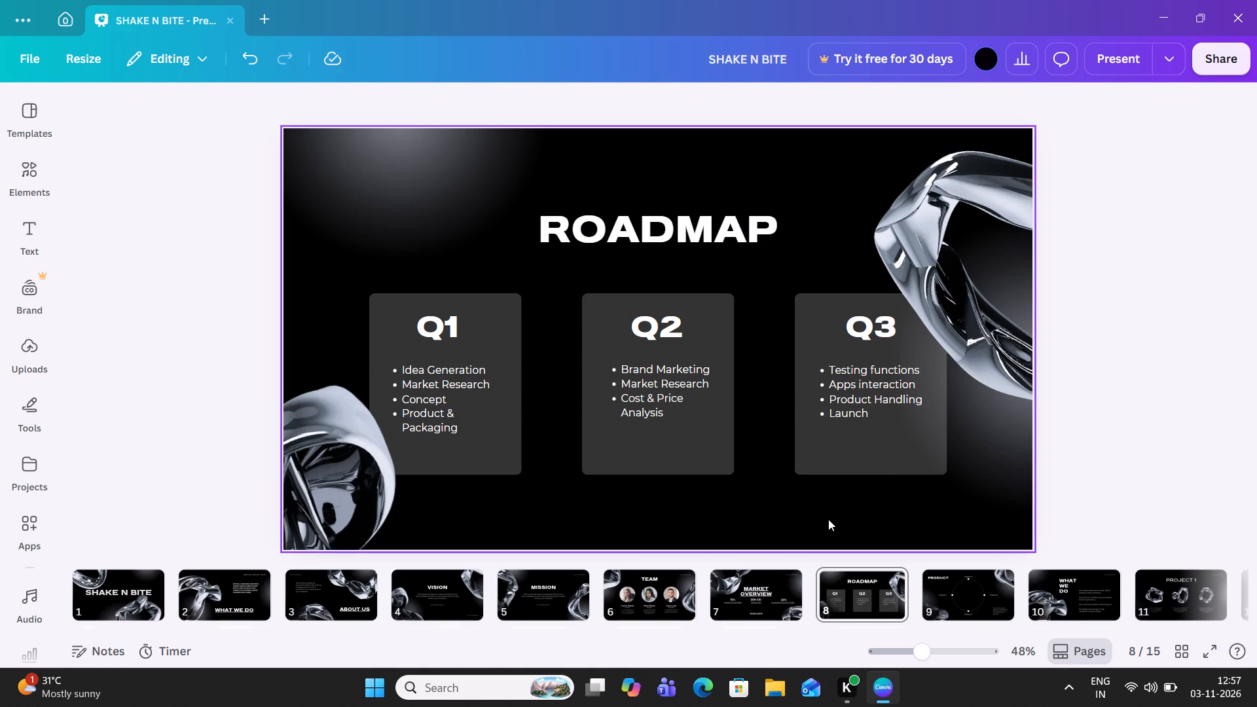
Shorten the first bullet in the Q3 card to "Testing".
double_click(896, 371)
click(926, 371)
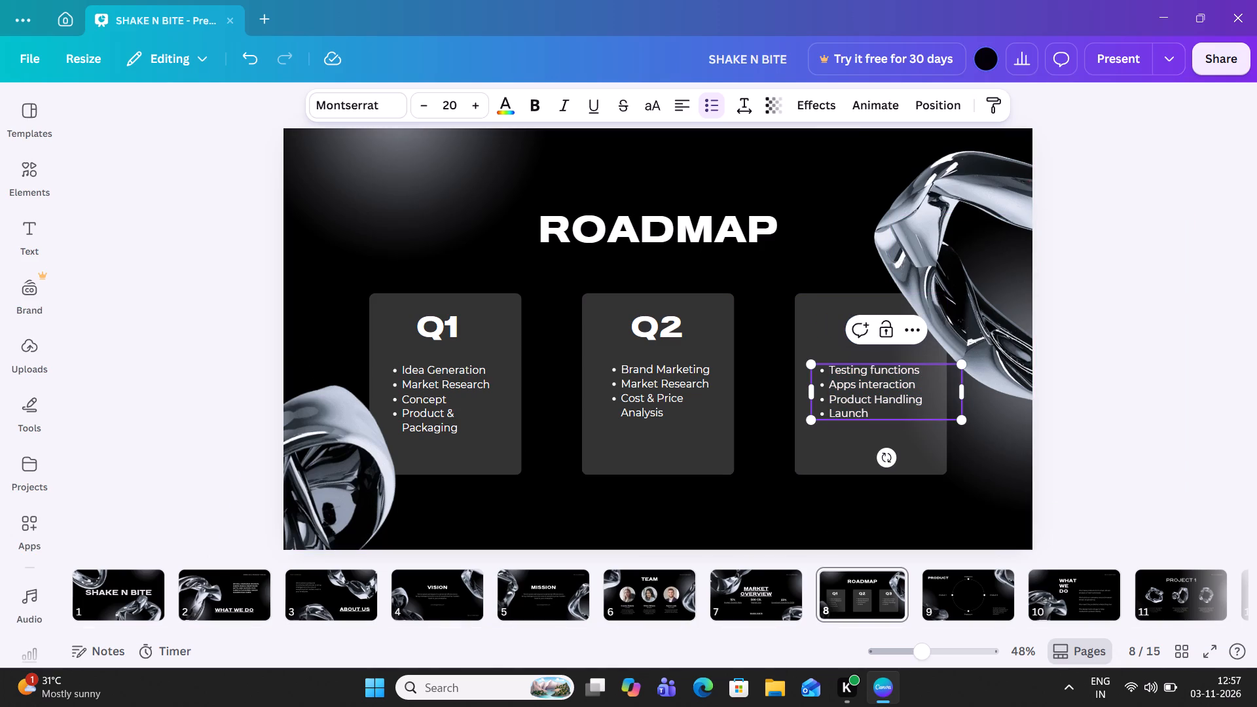
key(BackSpace)
key(BackSpace)
key(BackSpace)
key(BackSpace)
key(BackSpace)
key(BackSpace)
key(BackSpace)
key(BackSpace)
key(BackSpace)
key(BackSpace)
Expand the first bullet in the Q3 card to "Product &Market testing", with a lowercase "testing".
key(Left)
key(Left)
key(Left)
key(Left)
key(Left)
key(Left)
key(Left)
text(Product)
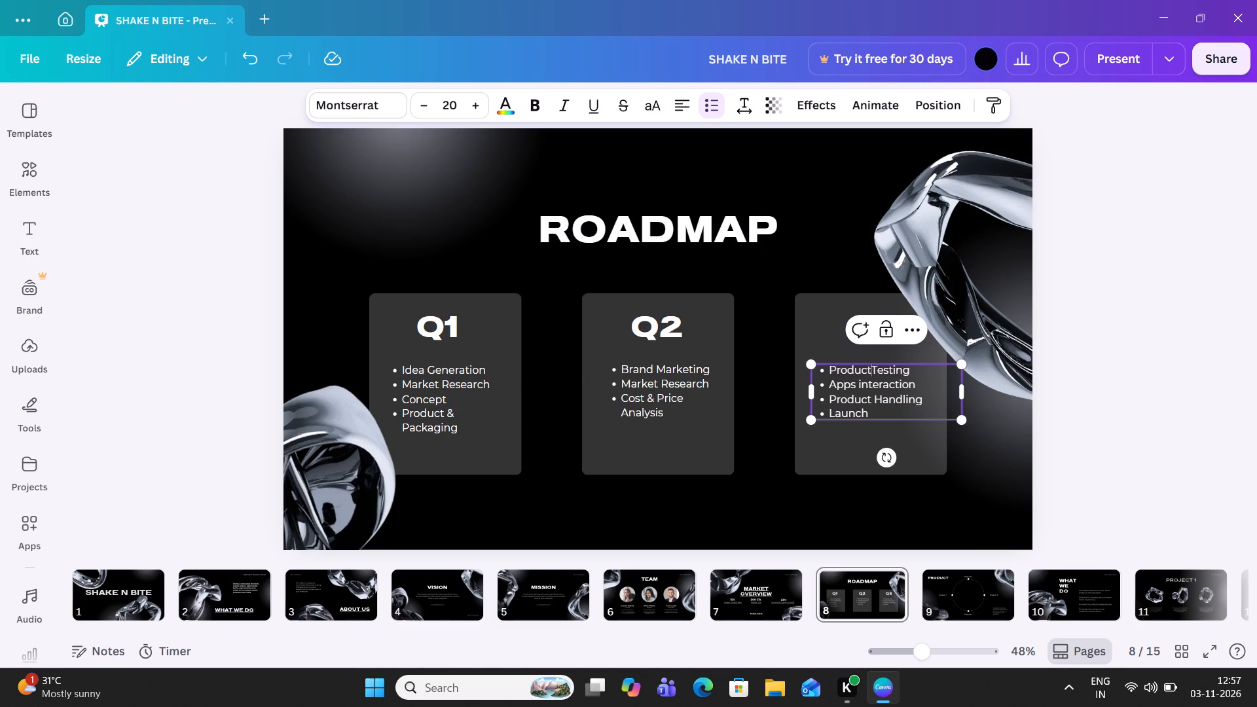
key(space)
key(shift+ampersand)
key(shift+m)
text(arl)
key(BackSpace)
text(ket)
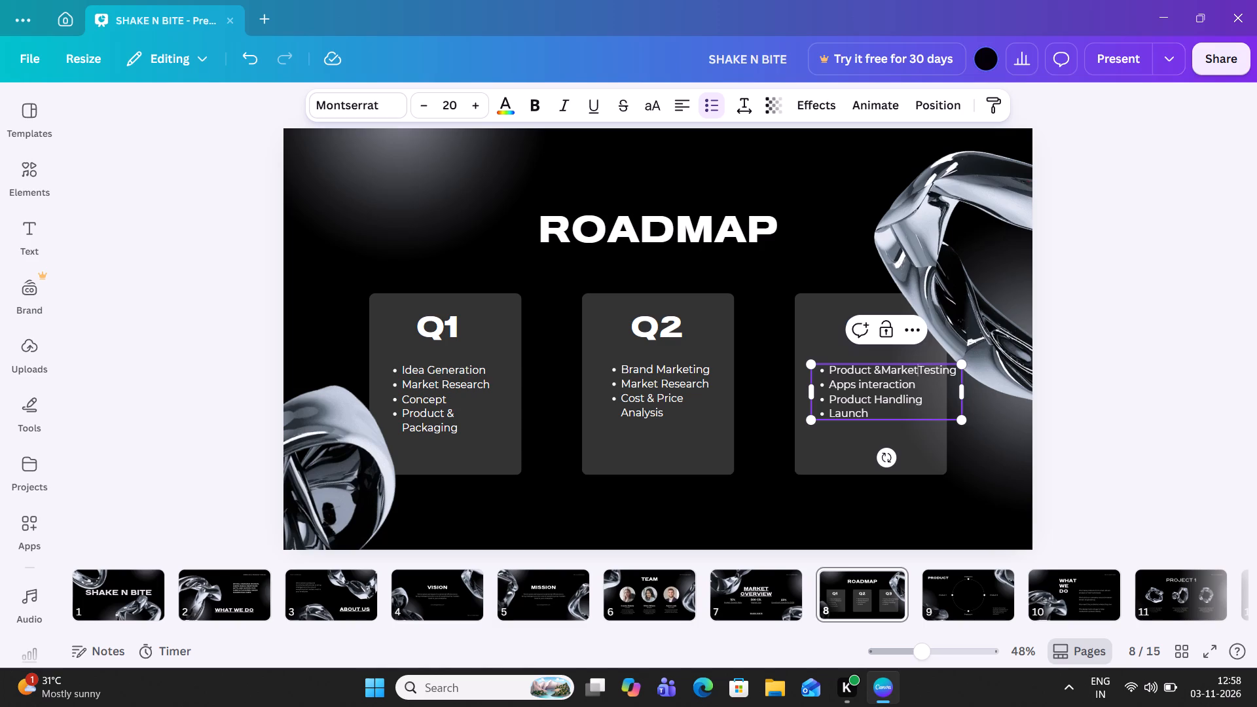
key(space)
key(Right)
key(BackSpace)
key(t)
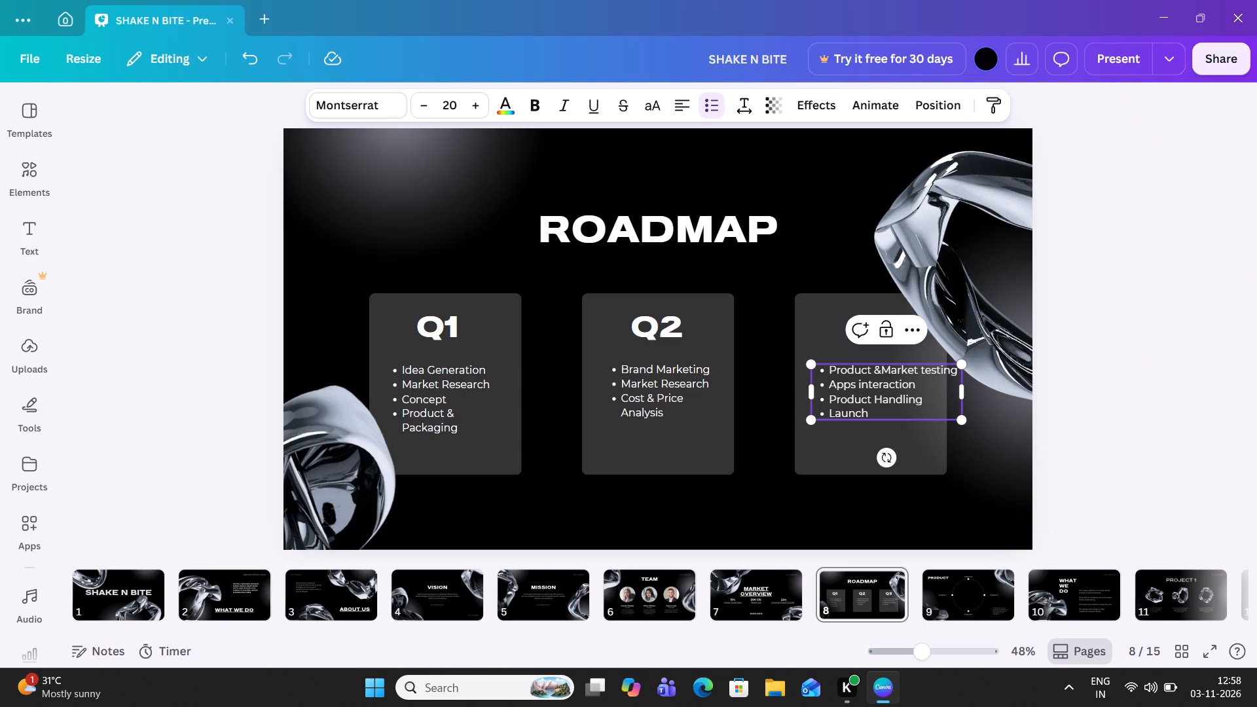
Break the first Q3 bullet before "testing" and indent that word with spaces on its own line without a bullet.
click(920, 370)
key(Return)
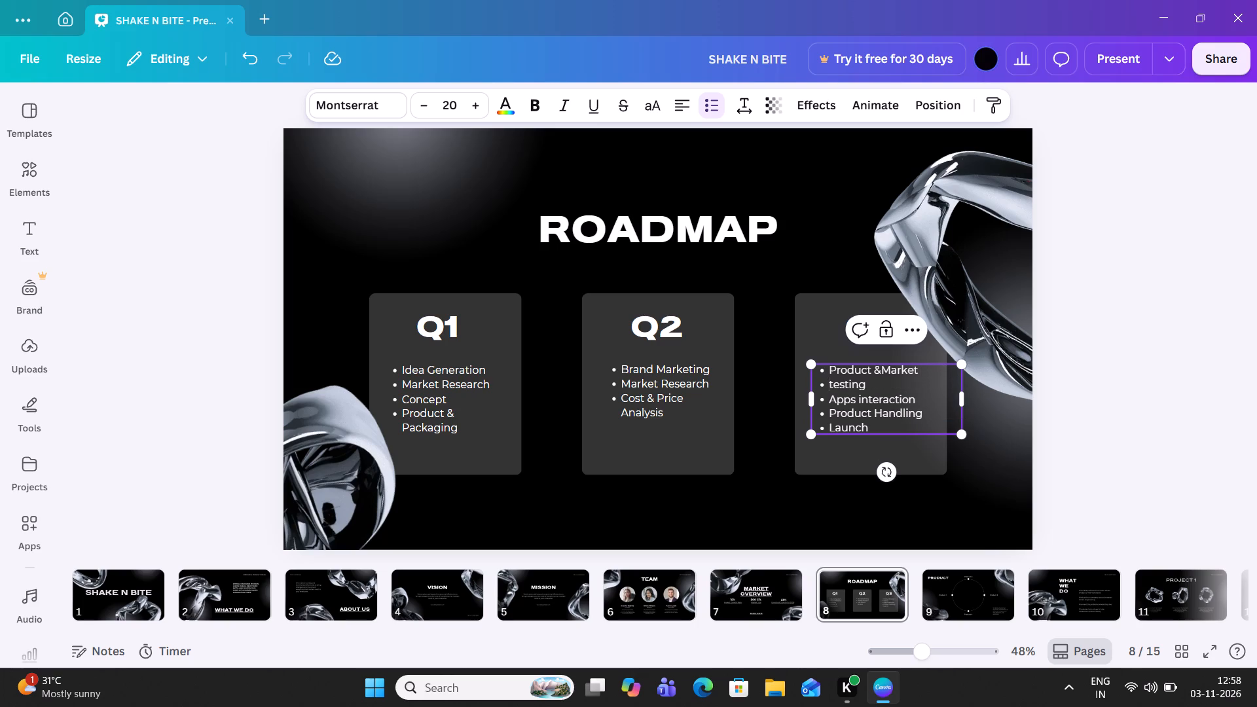
click(829, 386)
key(BackSpace)
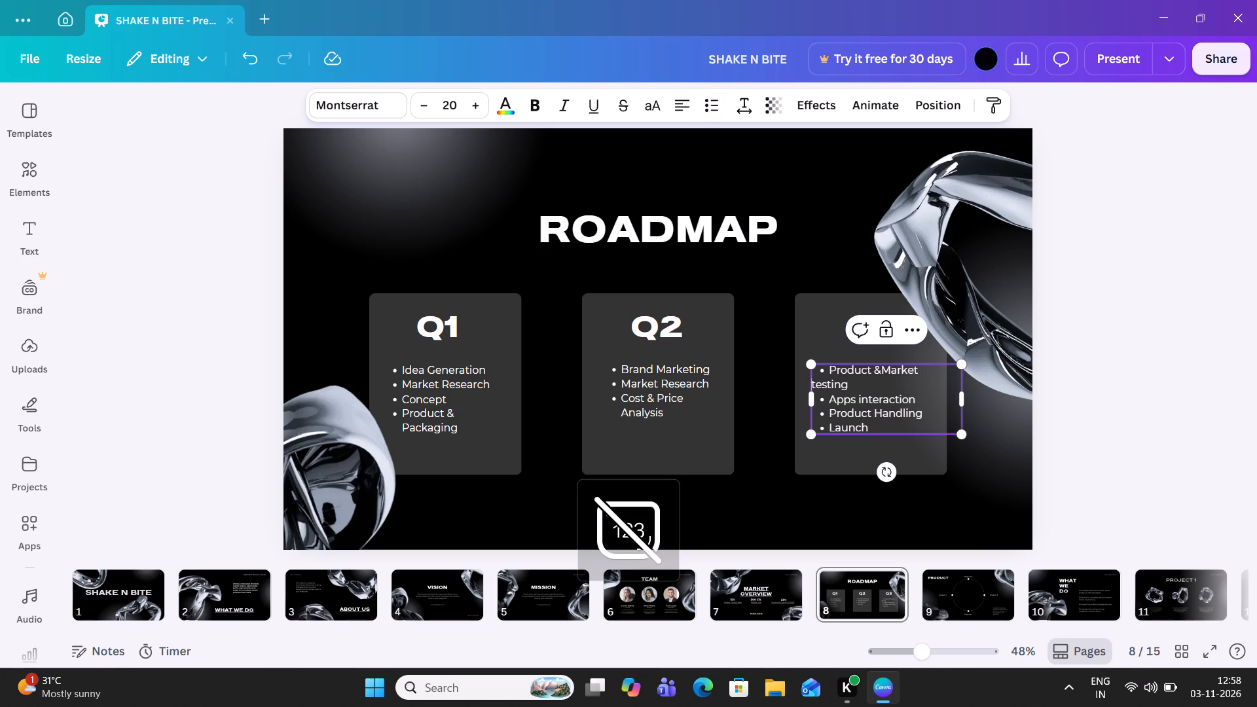
key(space)
key(space)
key(space)
key(space)
key(space)
key(space)
key(space)
Change the "Apps interaction" line in the Q3 card to "Website interaction", keeping it as a separate bullet.
click(857, 403)
key(BackSpace)
key(BackSpace)
key(BackSpace)
key(BackSpace)
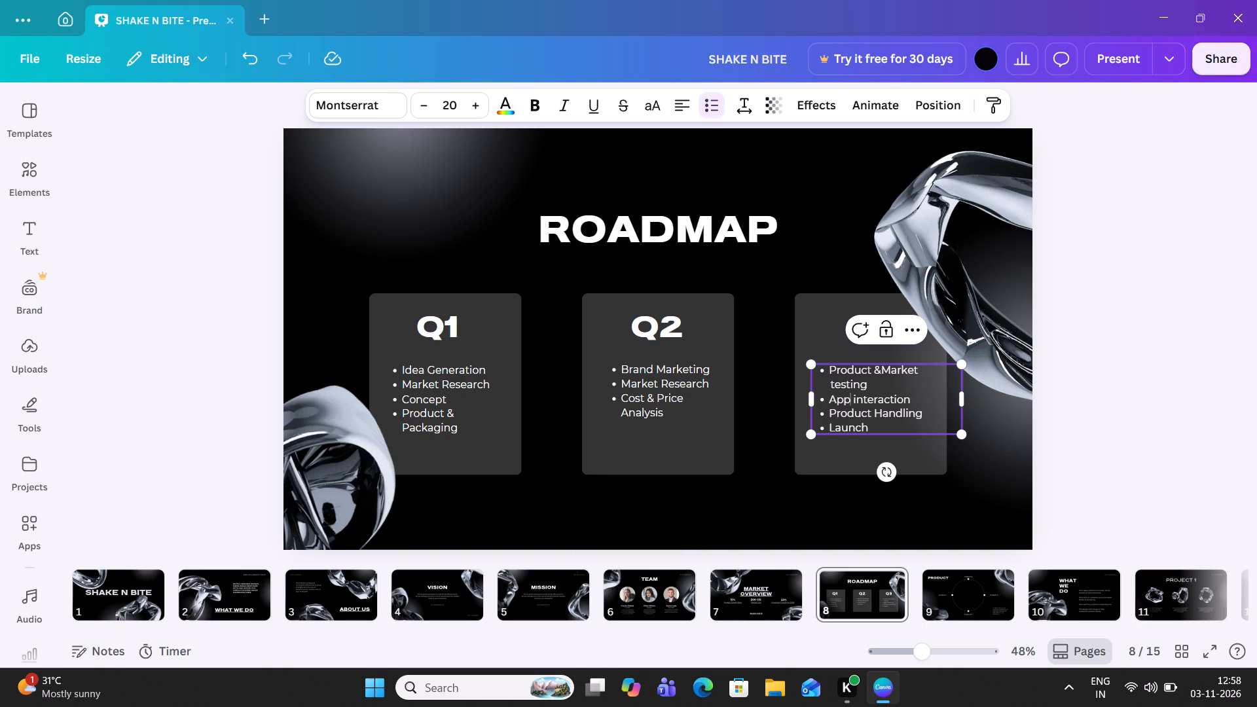
key(BackSpace)
key(BackSpace)
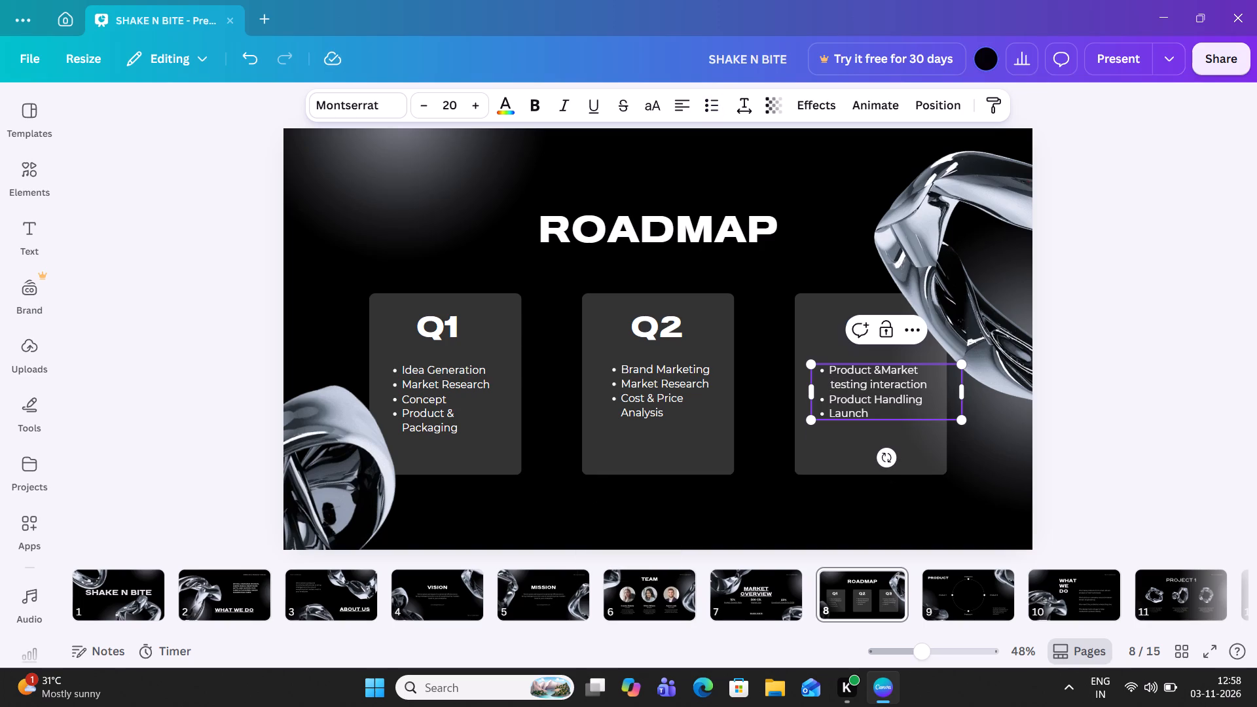
key(Return)
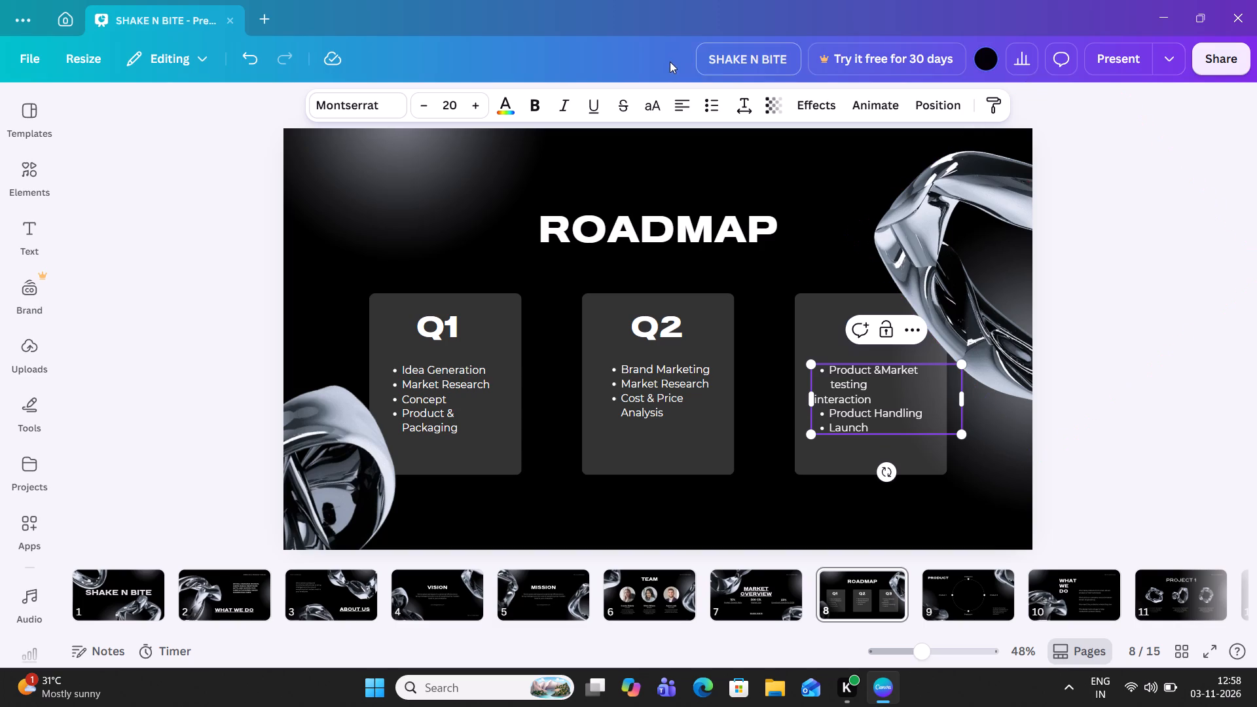
click(708, 106)
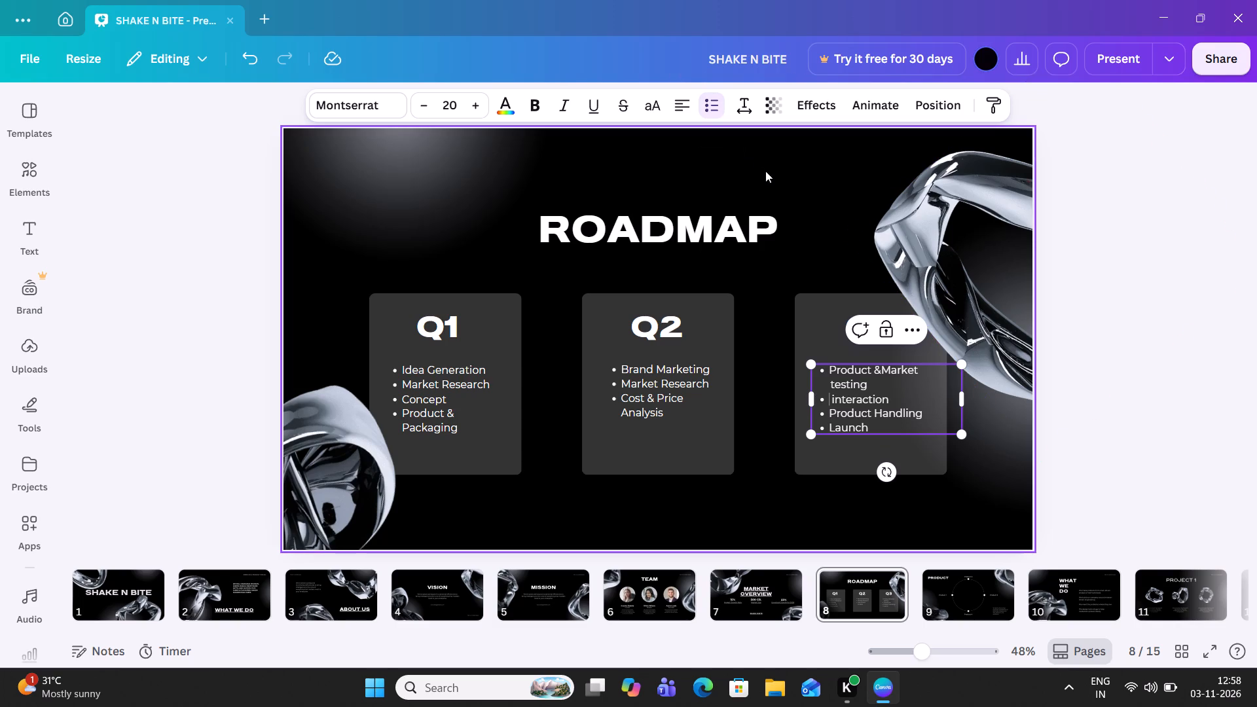
text(Wes)
key(BackSpace)
text(bsiye)
key(BackSpace)
key(BackSpace)
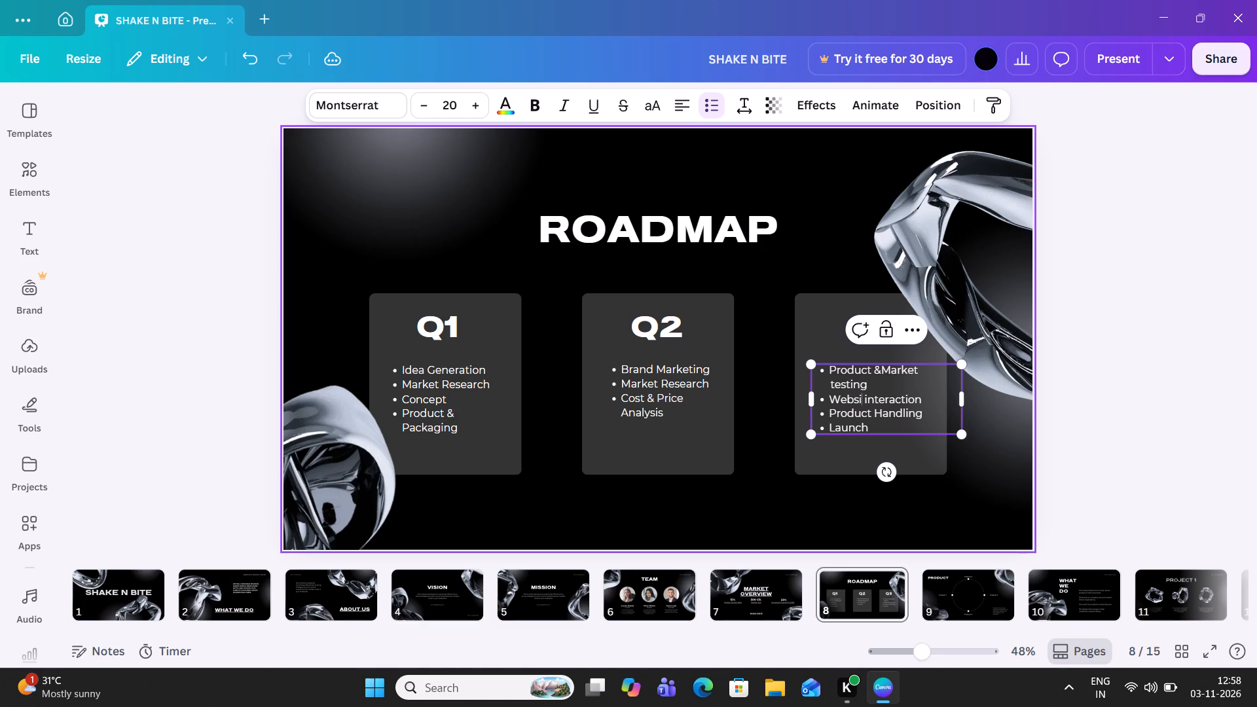
text(te)
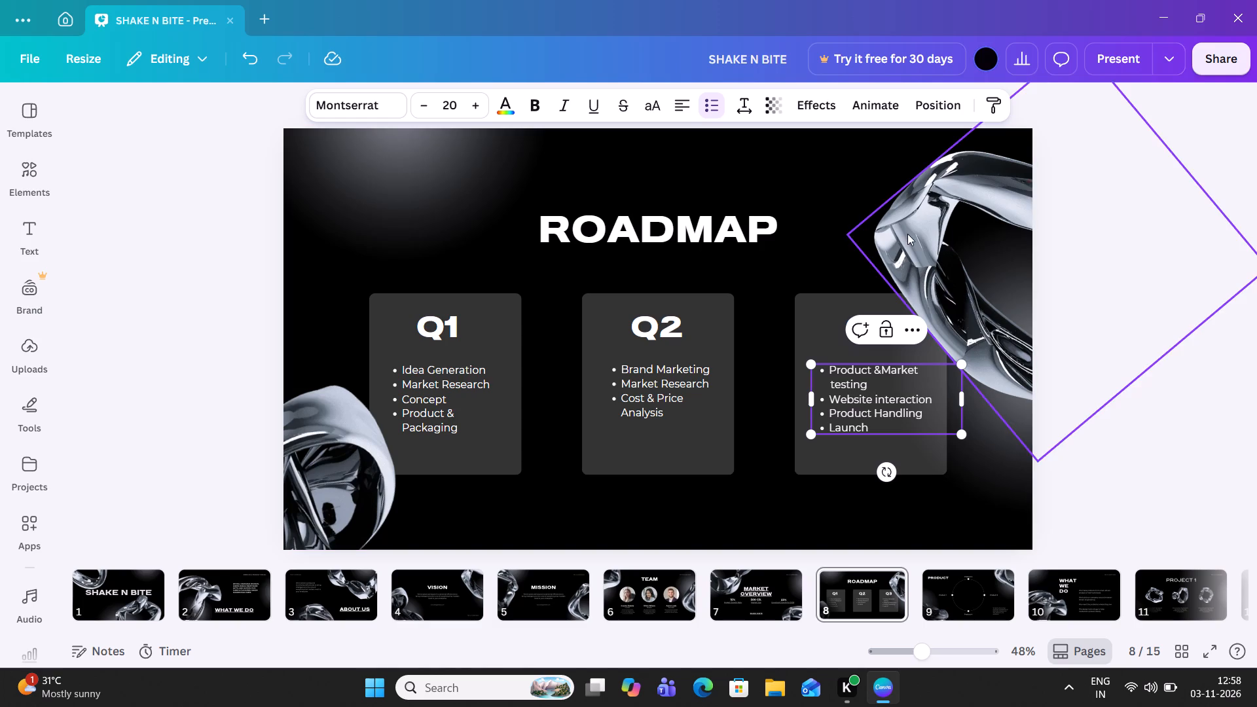
Replace the "Product Handling" bullet in the Q3 card with "Pre Launch Test".
click(873, 412)
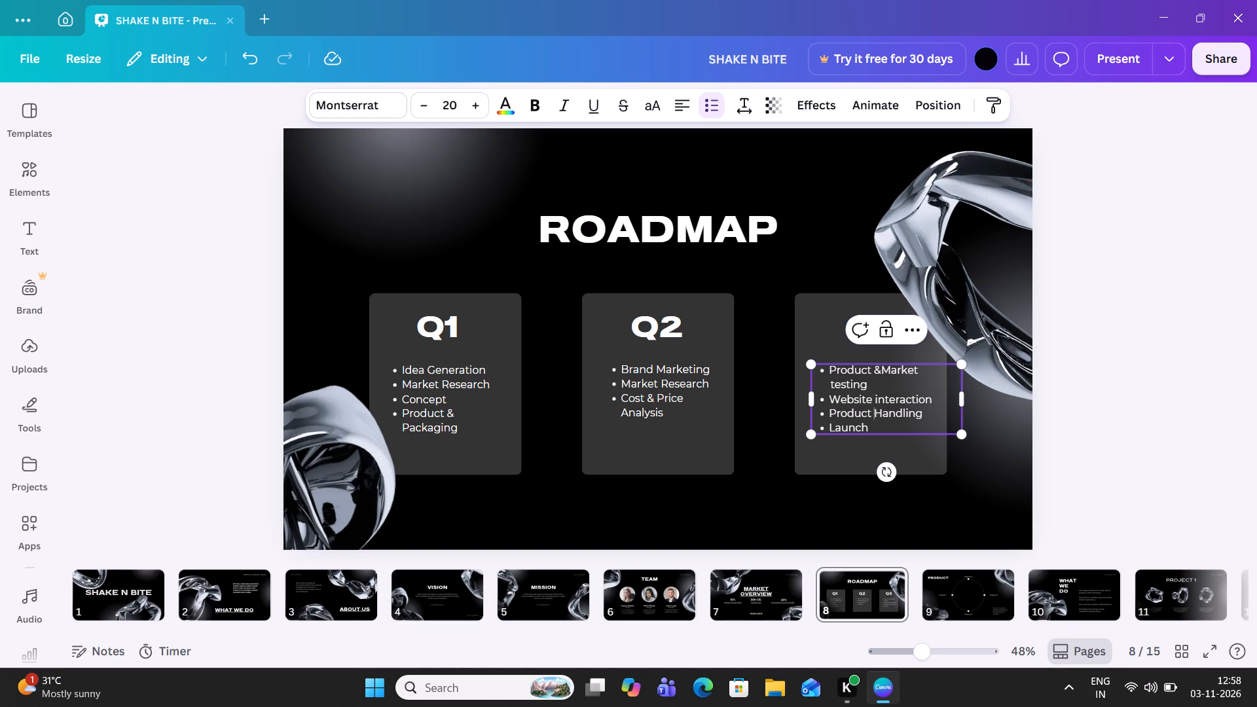
click(927, 412)
key(equal)
key(equal)
key(equal)
key(equal)
key(equal)
key(equal)
key(equal)
key(equal)
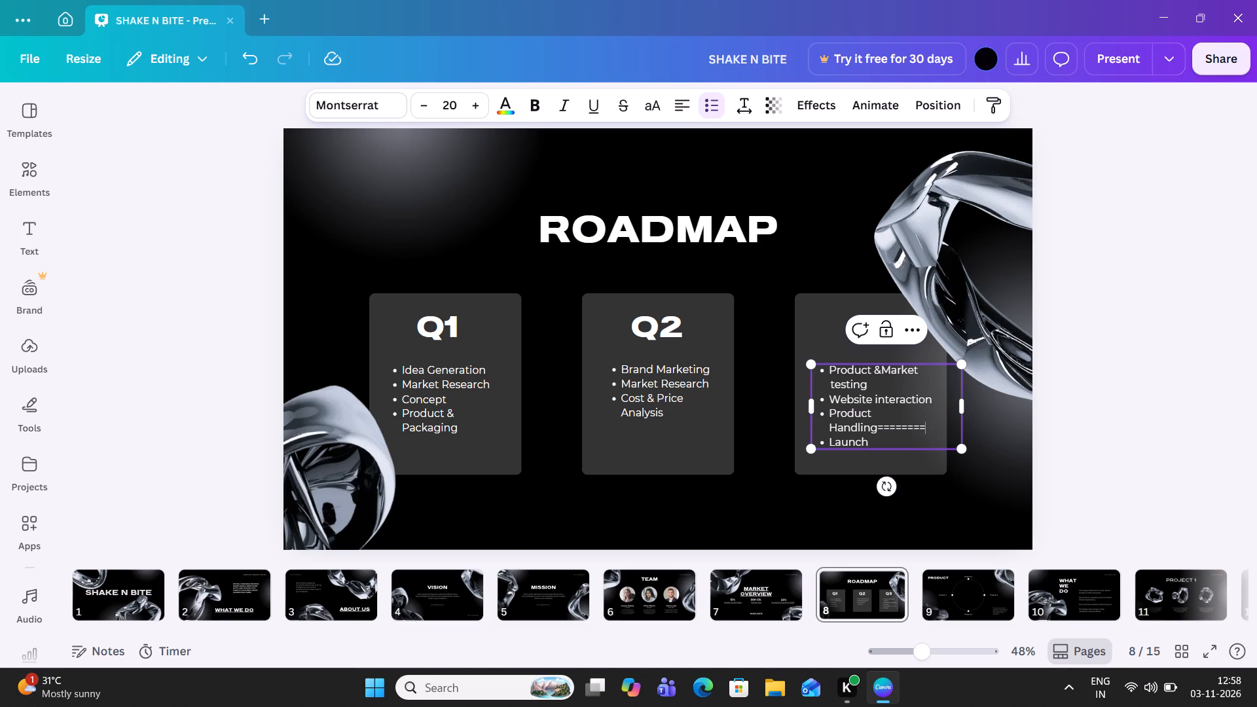
key(BackSpace)
key(BackSpace)
key(BackSpace)
key(BackSpace)
key(BackSpace)
key(BackSpace)
key(BackSpace)
key(BackSpace)
key(BackSpace)
key(BackSpace)
key(BackSpace)
key(BackSpace)
key(BackSpace)
key(BackSpace)
key(BackSpace)
key(BackSpace)
key(BackSpace)
key(BackSpace)
key(BackSpace)
key(BackSpace)
key(BackSpace)
key(BackSpace)
key(BackSpace)
key(BackSpace)
key(BackSpace)
key(BackSpace)
key(BackSpace)
key(BackSpace)
key(BackSpace)
key(BackSpace)
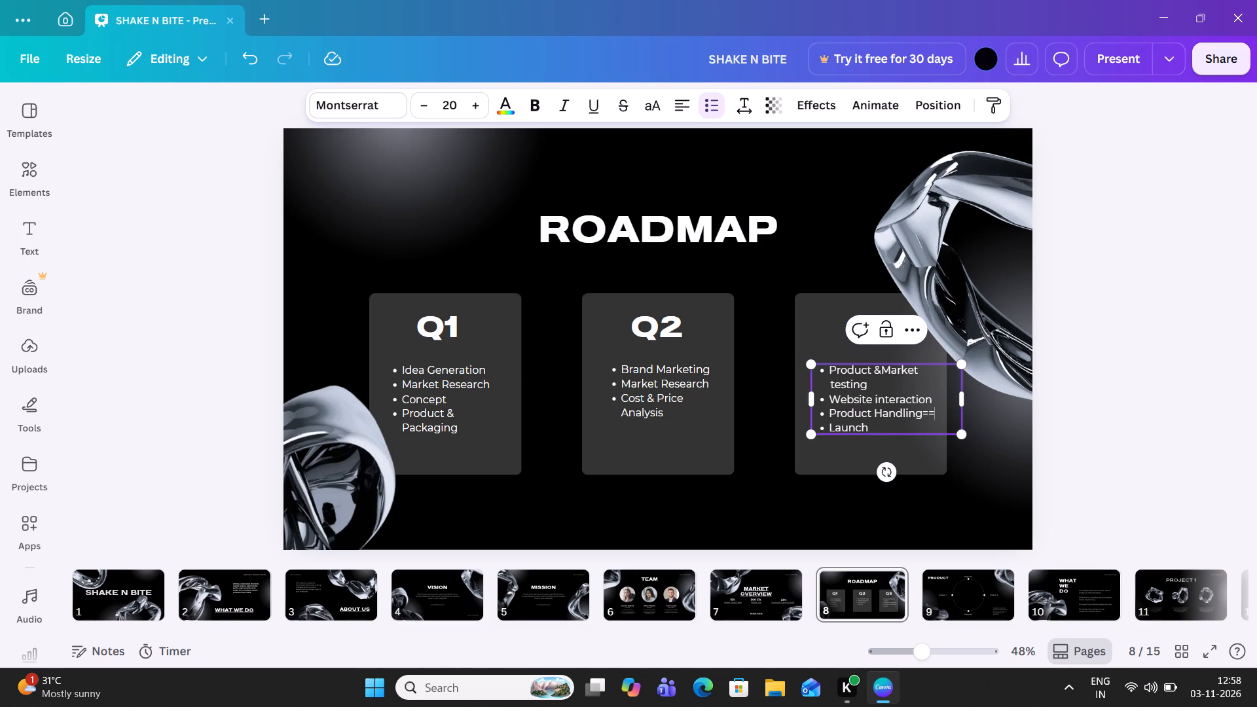
key(BackSpace)
key(BackSpace)
key(BackSpace)
key(BackSpace)
key(BackSpace)
key(BackSpace)
key(BackSpace)
key(BackSpace)
key(BackSpace)
key(BackSpace)
key(BackSpace)
key(BackSpace)
key(BackSpace)
key(BackSpace)
text(re Launch)
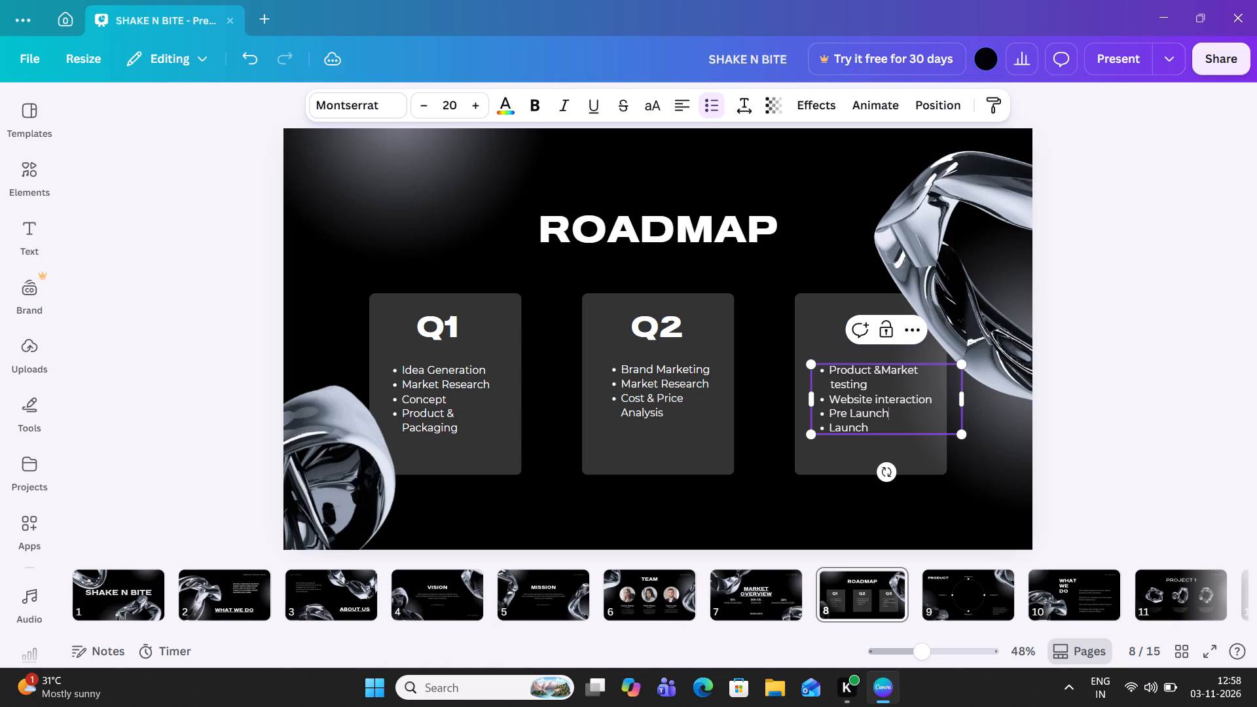
key(space)
key(shift+c)
key(BackSpace)
text(Test)
Expand the last bullet in the Q3 card to "Final Launch".
click(827, 427)
text(Final)
key(space)
click(1149, 390)
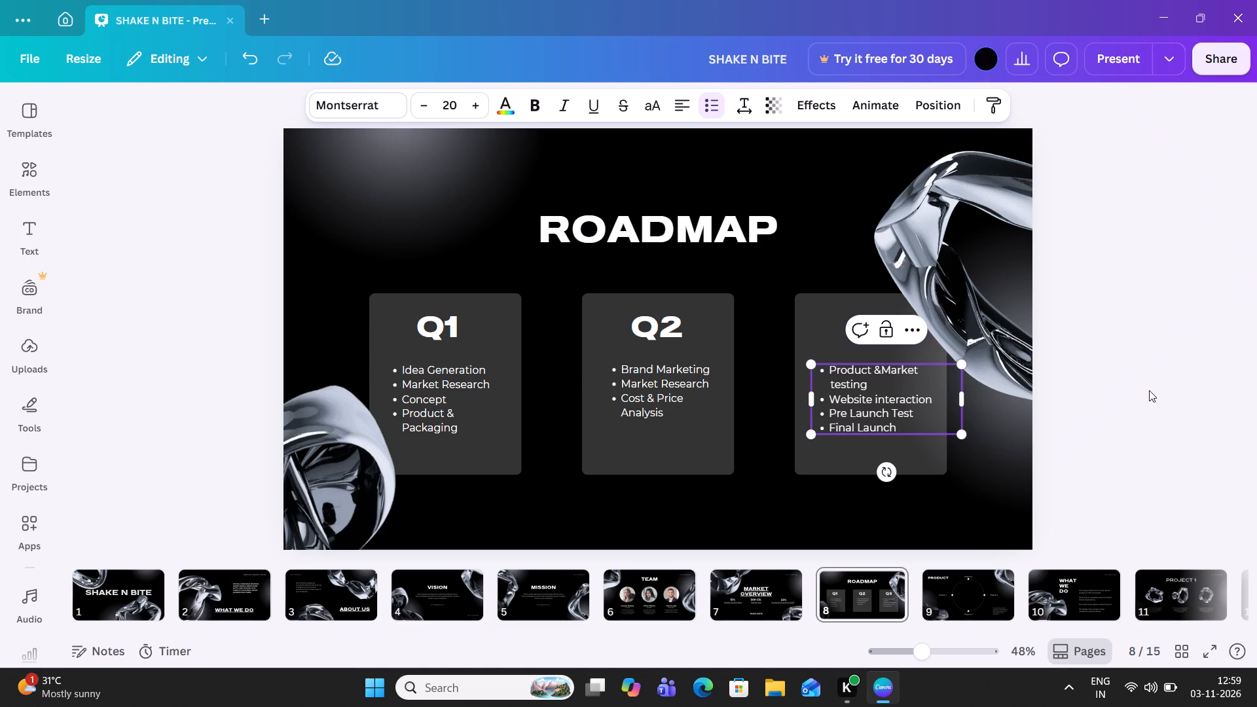